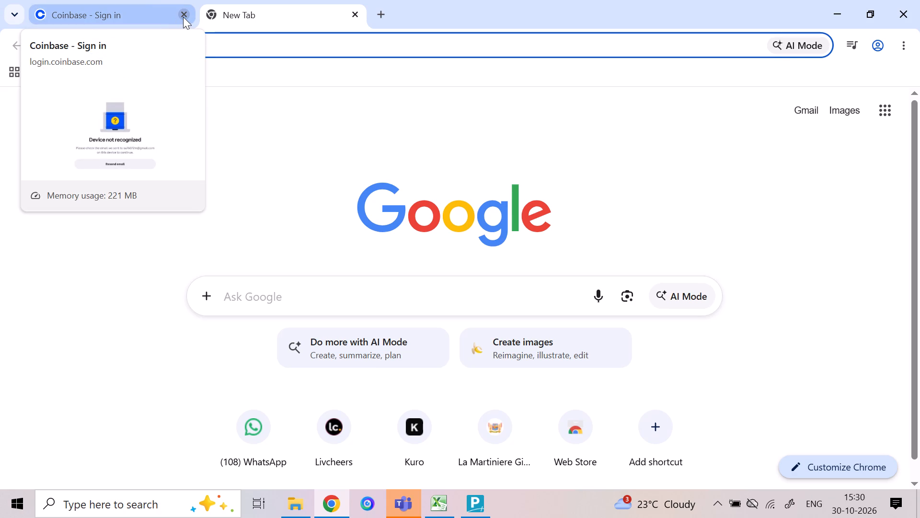
Close the Coinbase sign-in tab and the browser window.
click(182, 16)
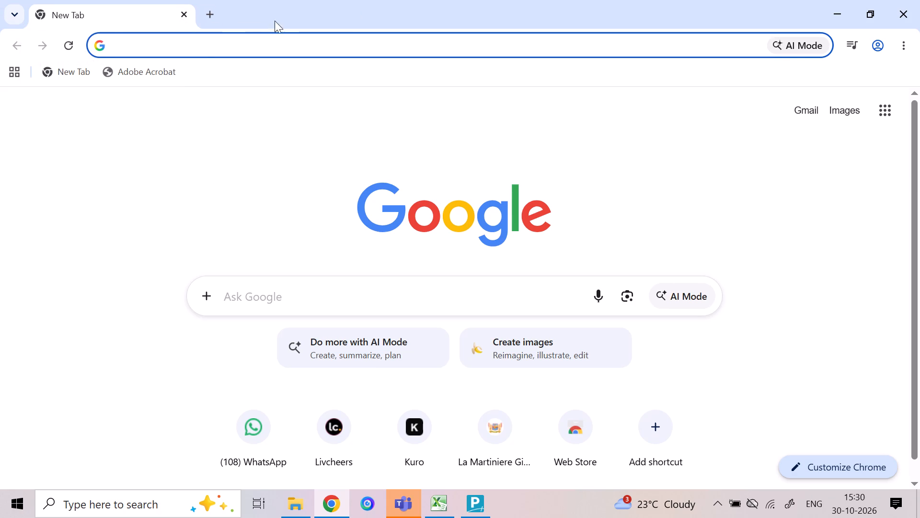
click(919, 0)
Switch to the Excel workbook and look over the 24-10 sheet's ledger rows and whisky item list.
click(478, 495)
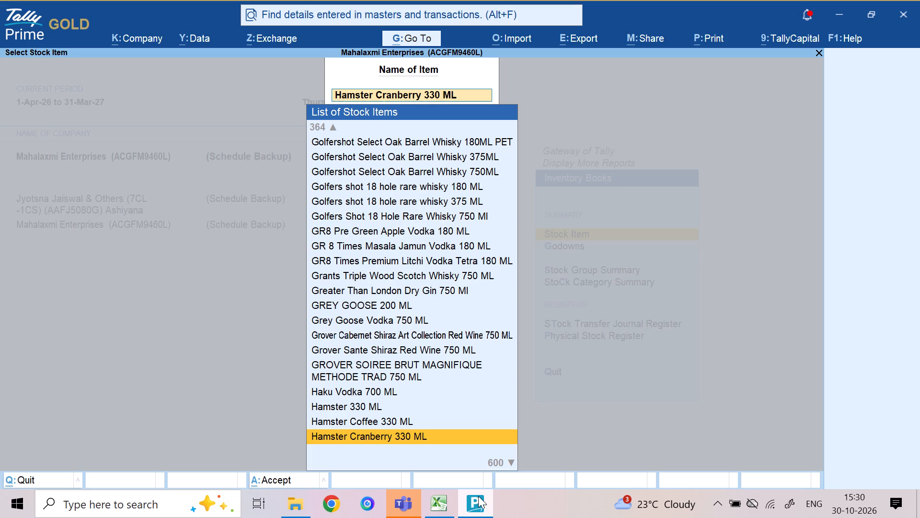
click(443, 500)
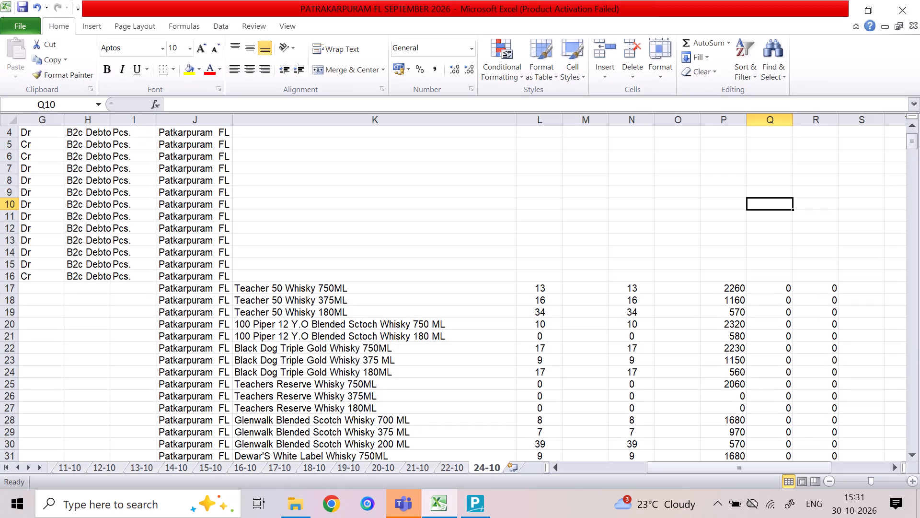
click(347, 252)
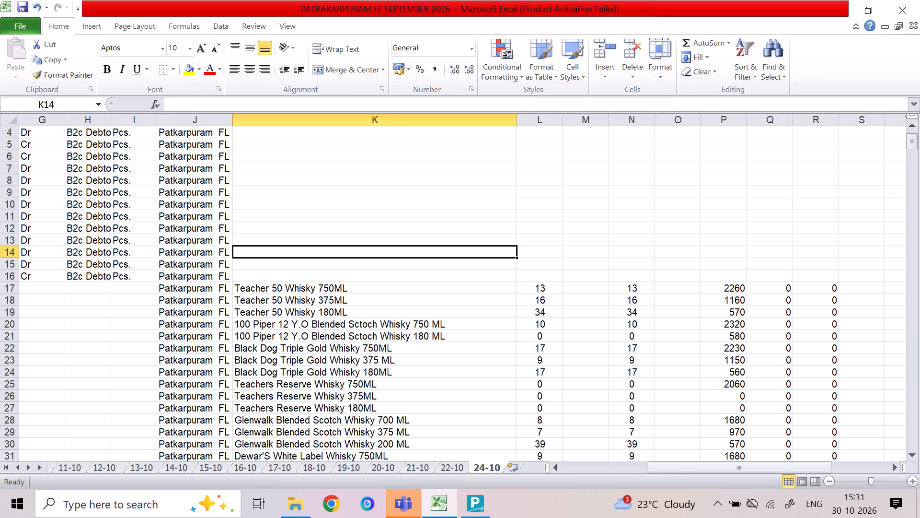
drag(724, 466, 572, 438)
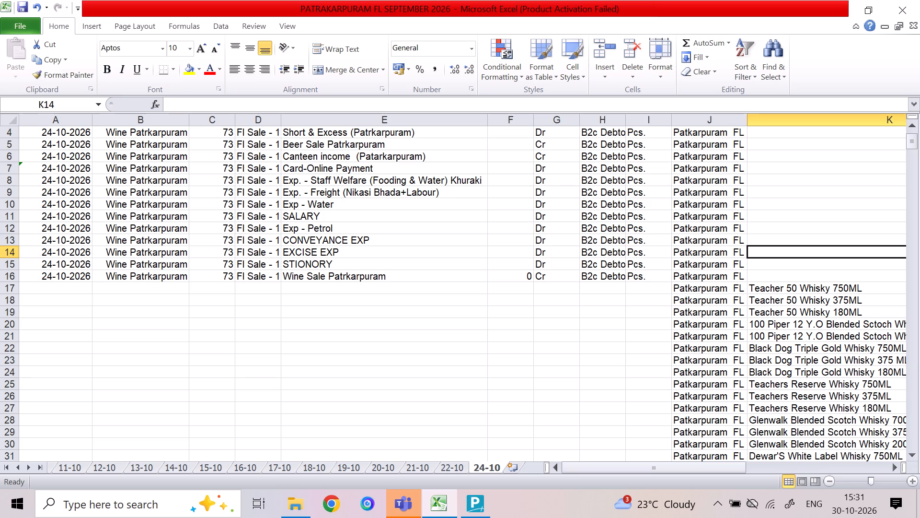
drag(661, 464, 723, 476)
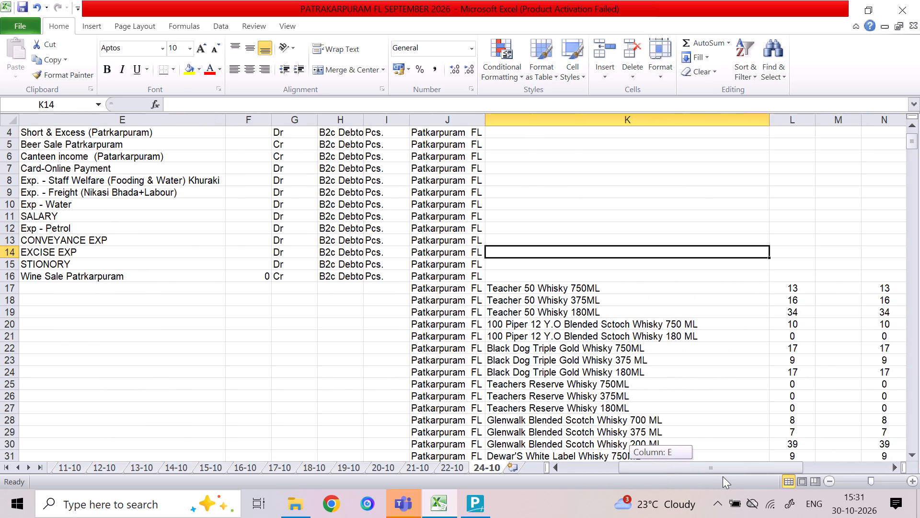
drag(723, 476, 723, 476)
drag(724, 476, 731, 480)
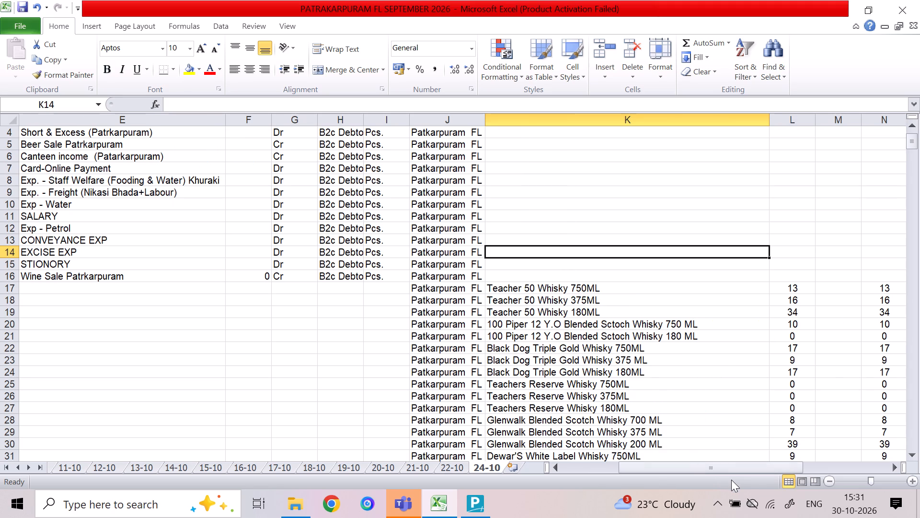
drag(732, 469, 758, 470)
drag(914, 139, 912, 145)
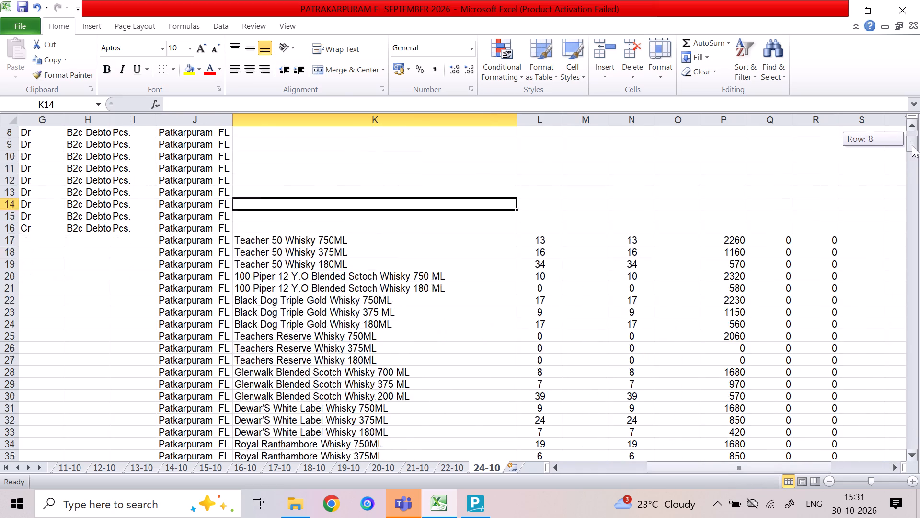
drag(912, 145, 919, 428)
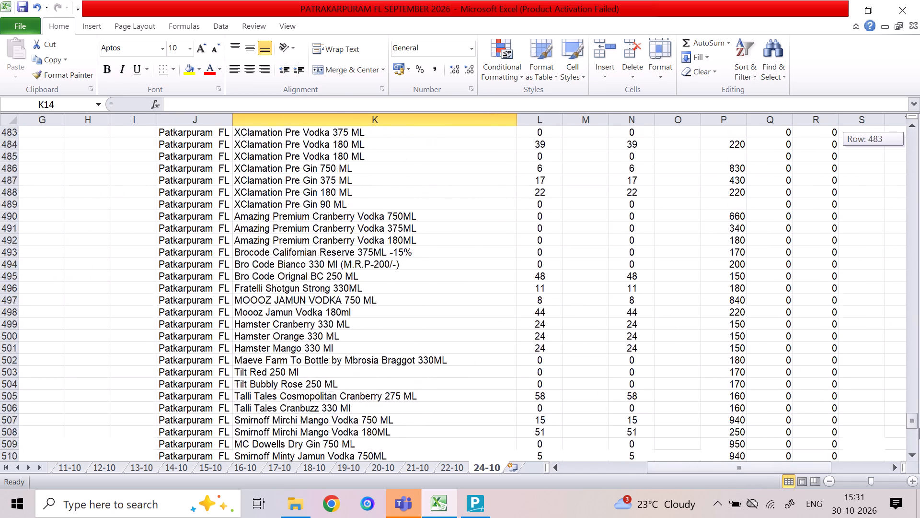
drag(919, 428, 882, 157)
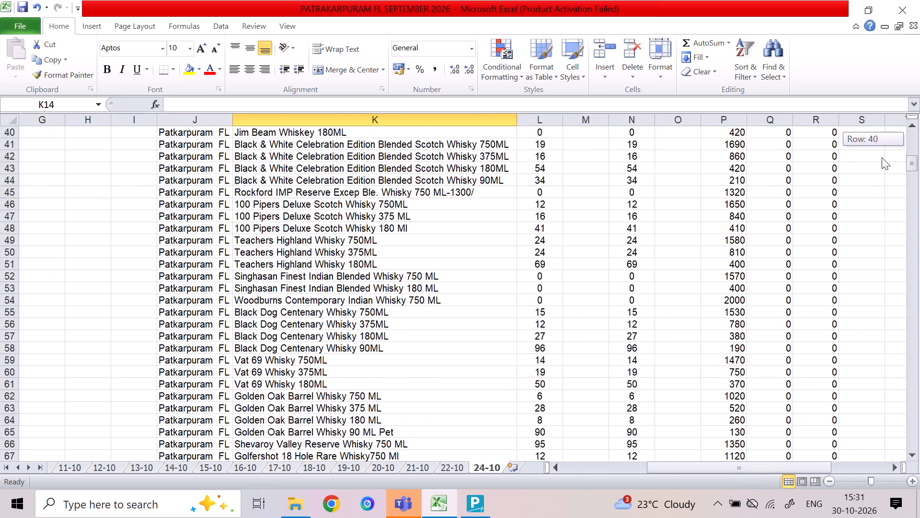
drag(882, 157, 880, 134)
Enter a C2 quantity of 1 for Teacher 50 Whisky 750ML and 1 for 100 Piper 12 Y.O 750 ML.
click(677, 350)
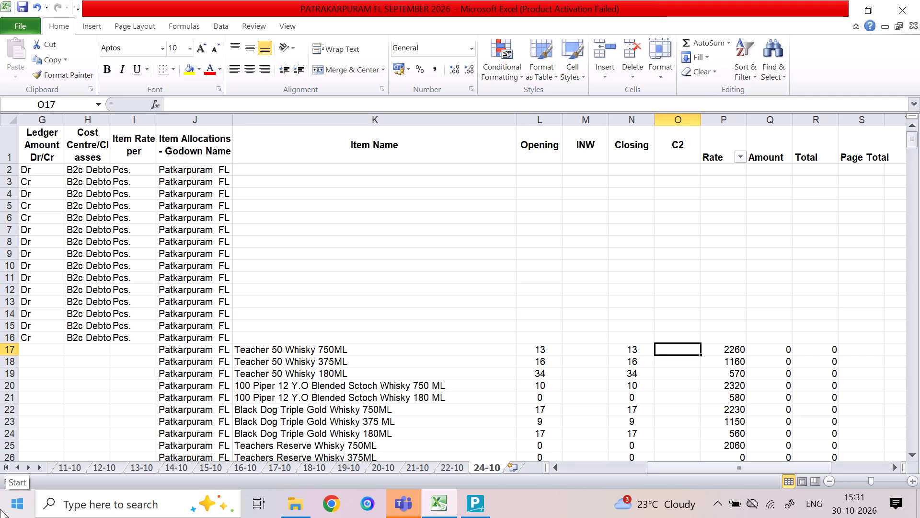
key(1)
key(Down)
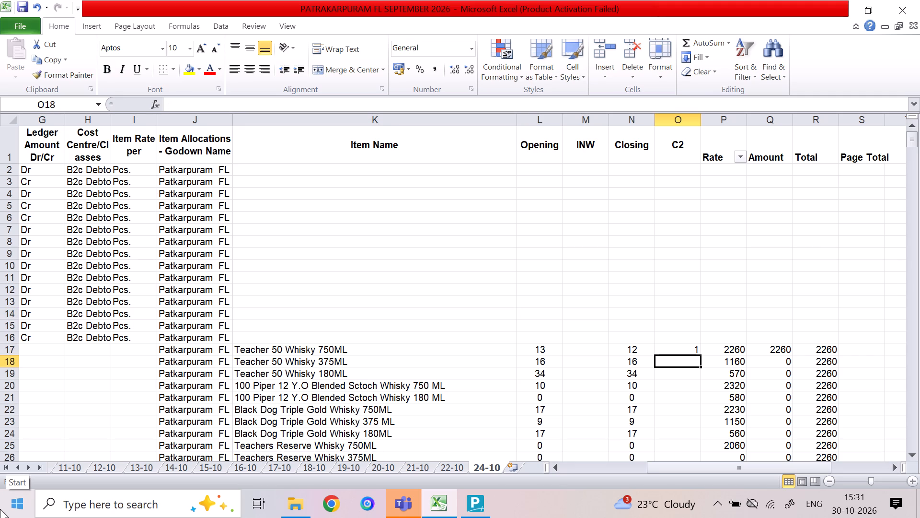
key(Down)
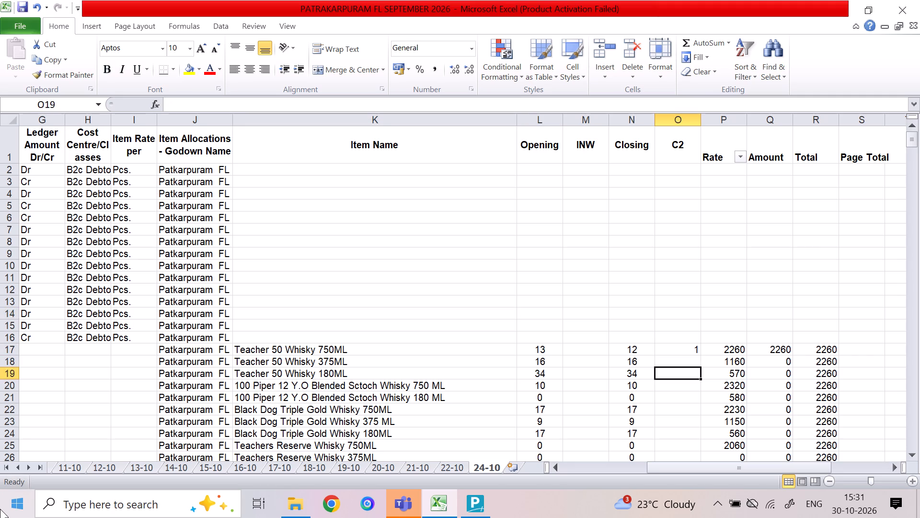
key(Down)
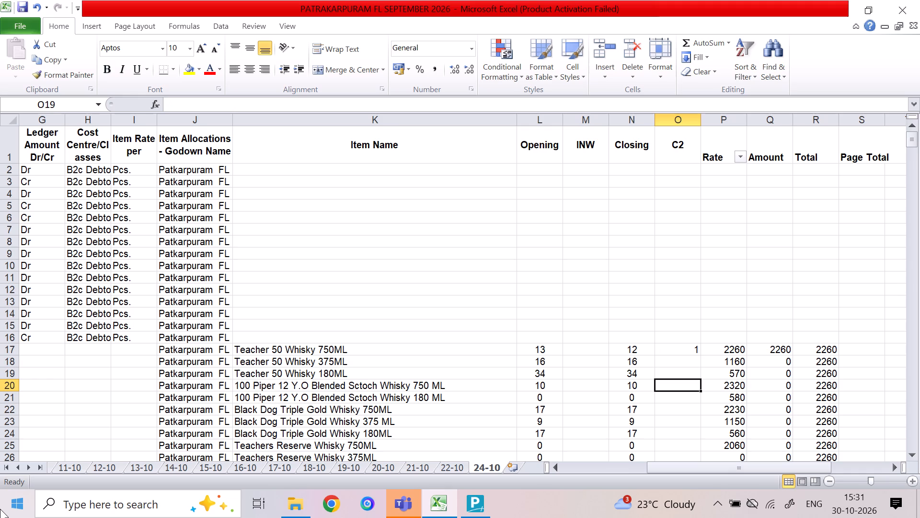
key(Down)
key(Down)
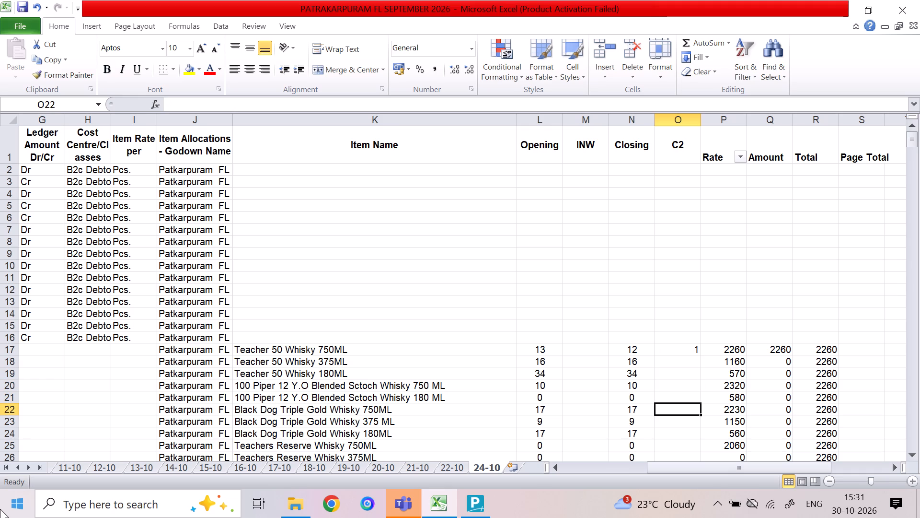
key(Up)
key(Up)
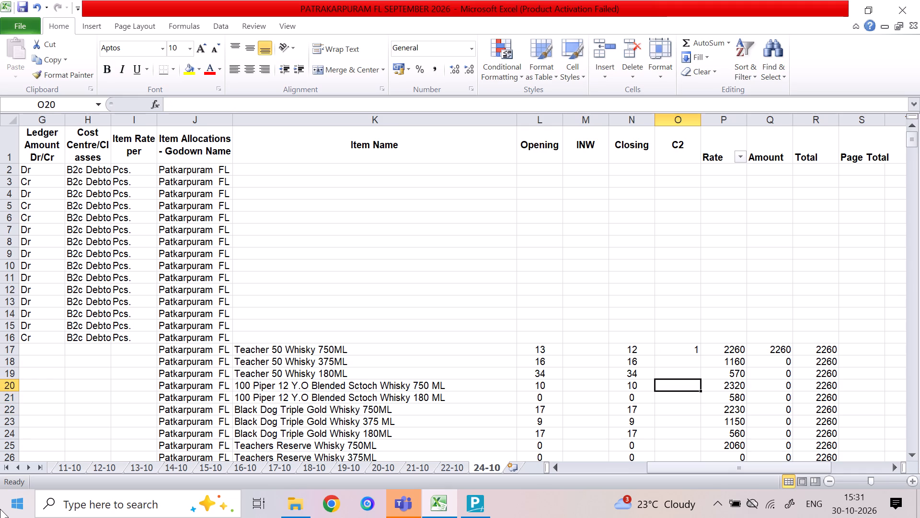
key(1)
key(Down)
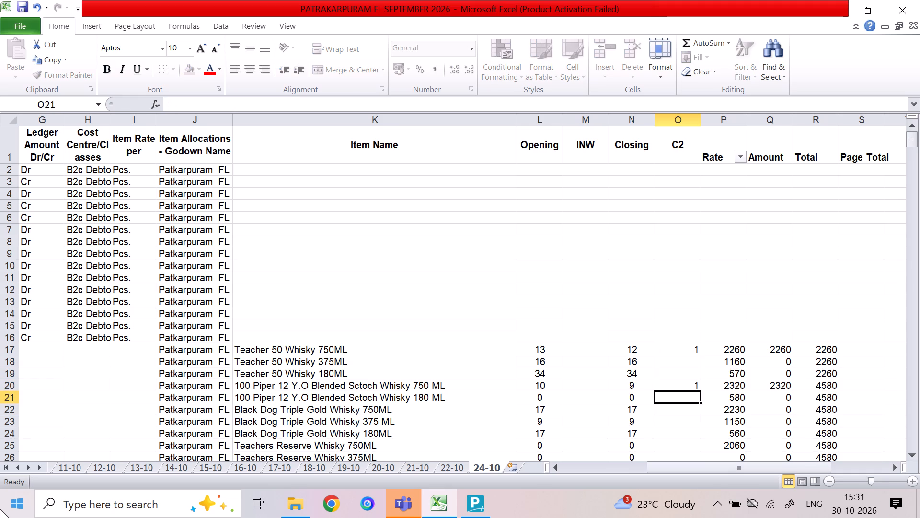
Enter a C2 quantity of 1 each for Black Dog Triple Gold Whisky 375 ML and 180ML.
key(Down)
key(Down)
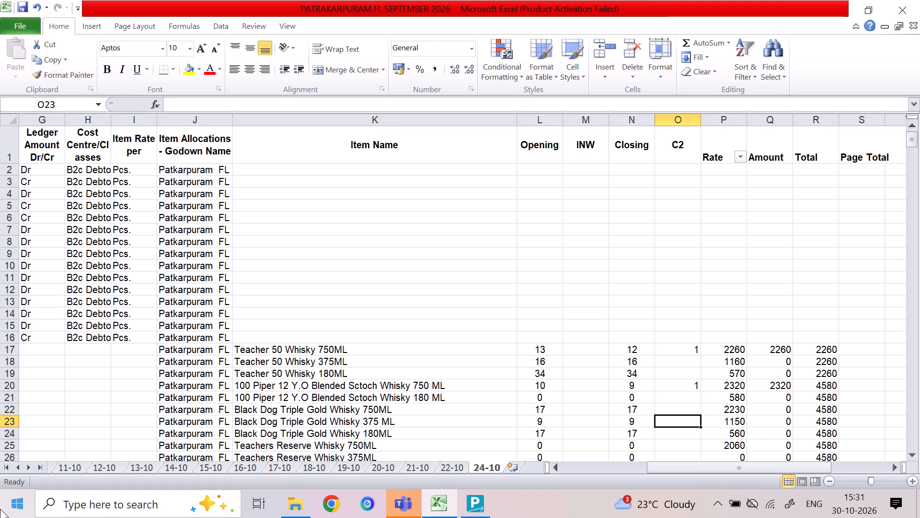
key(1)
key(Down)
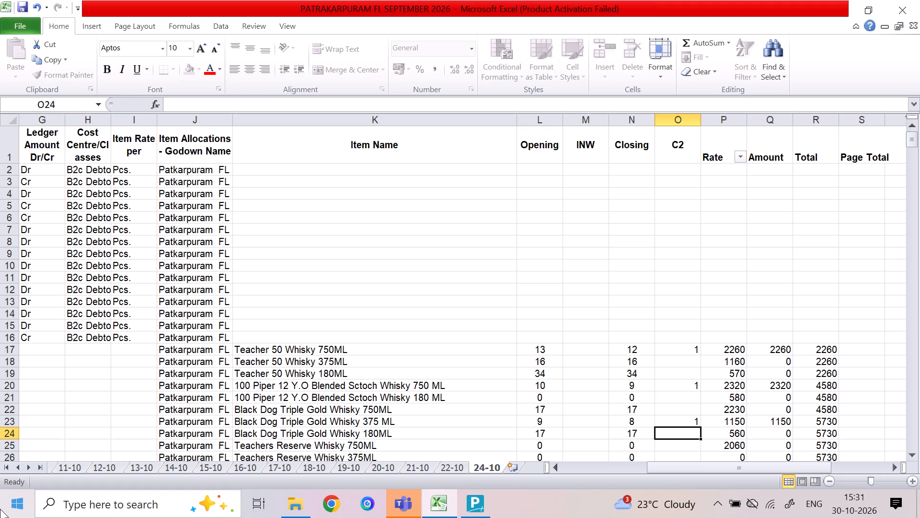
key(1)
key(Down)
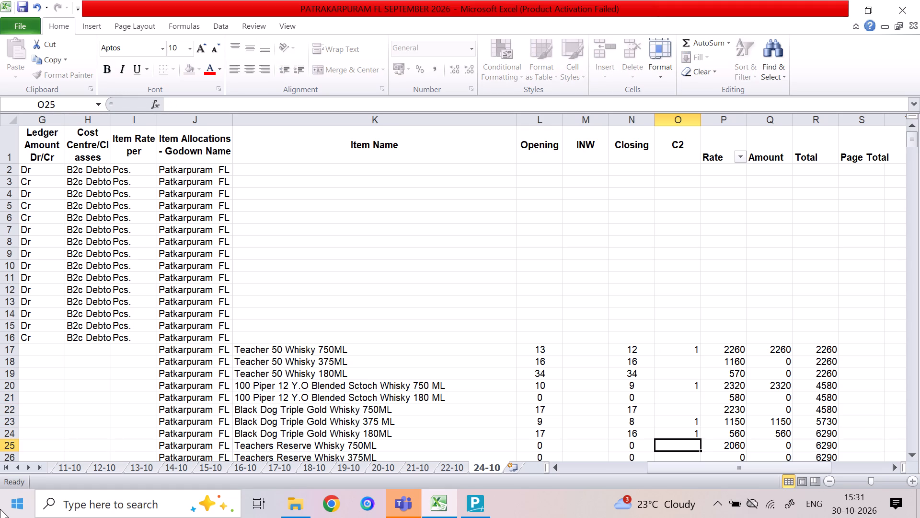
Enter a C2 quantity of 1 for Glenwalk Blended Scotch Whisky 200 ML.
key(Down)
key(Down)
key(Down)
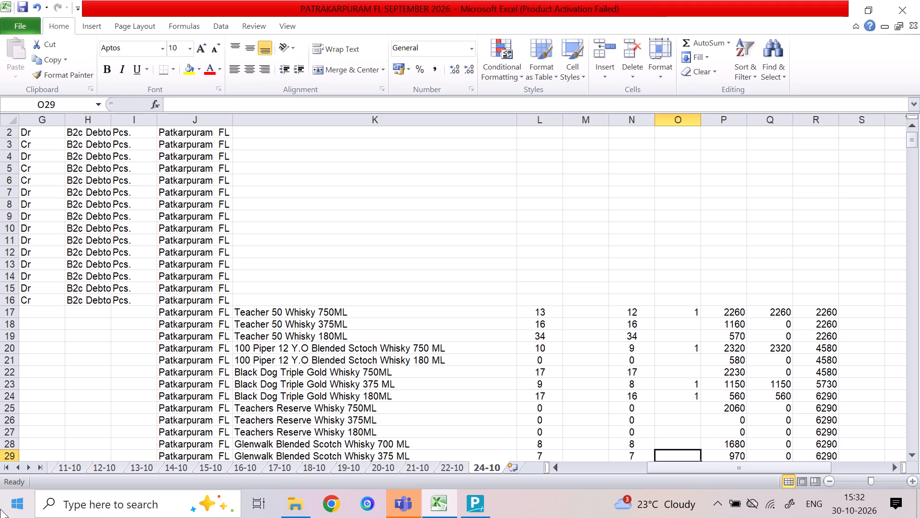
key(Down)
key(1)
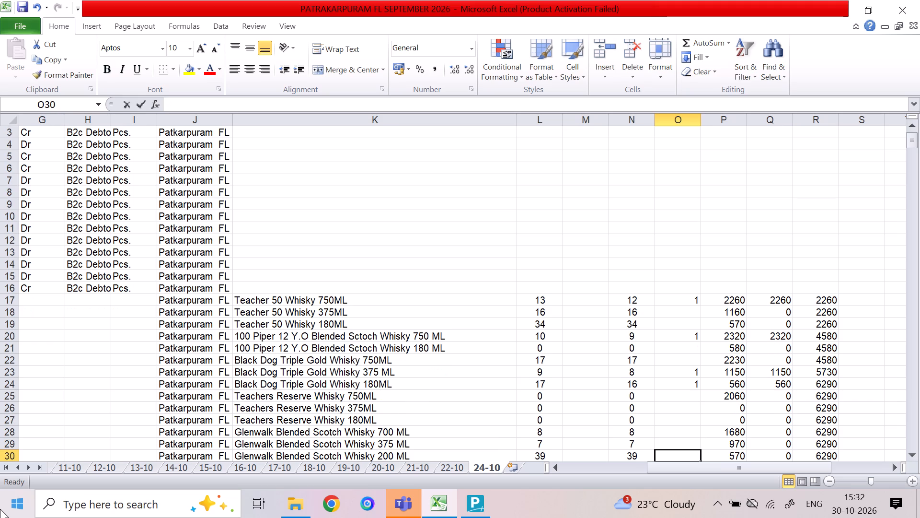
key(Down)
Enter a C2 quantity of 5 for Dewar'S White Label Whisky 180ML.
key(Down)
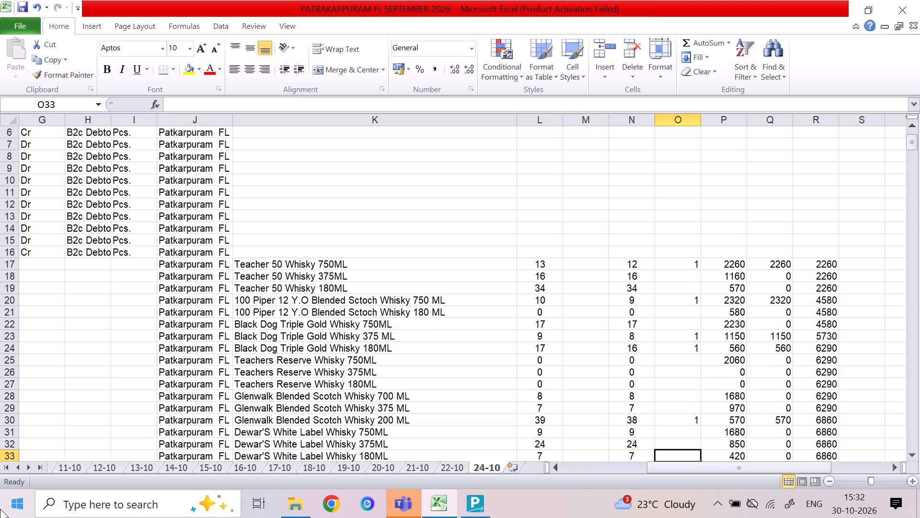
key(Up)
key(Up)
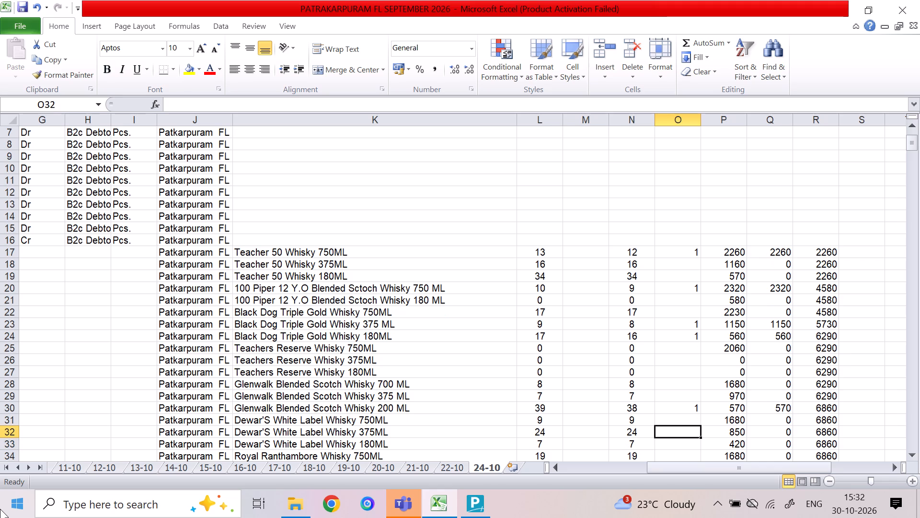
key(Down)
key(Up)
key(Down)
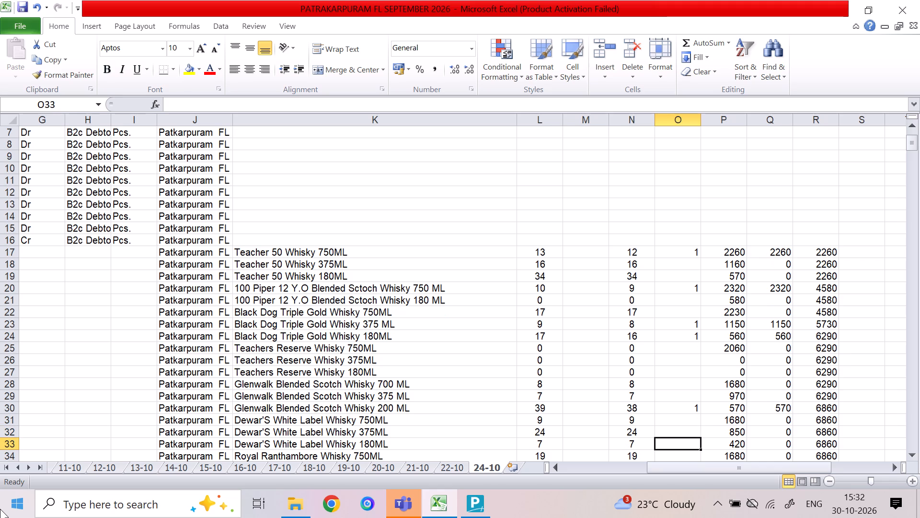
key(5)
key(Down)
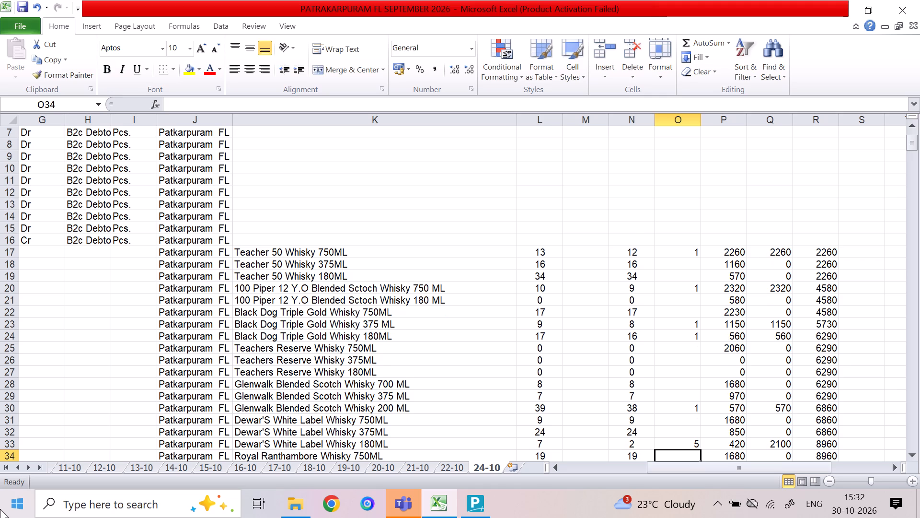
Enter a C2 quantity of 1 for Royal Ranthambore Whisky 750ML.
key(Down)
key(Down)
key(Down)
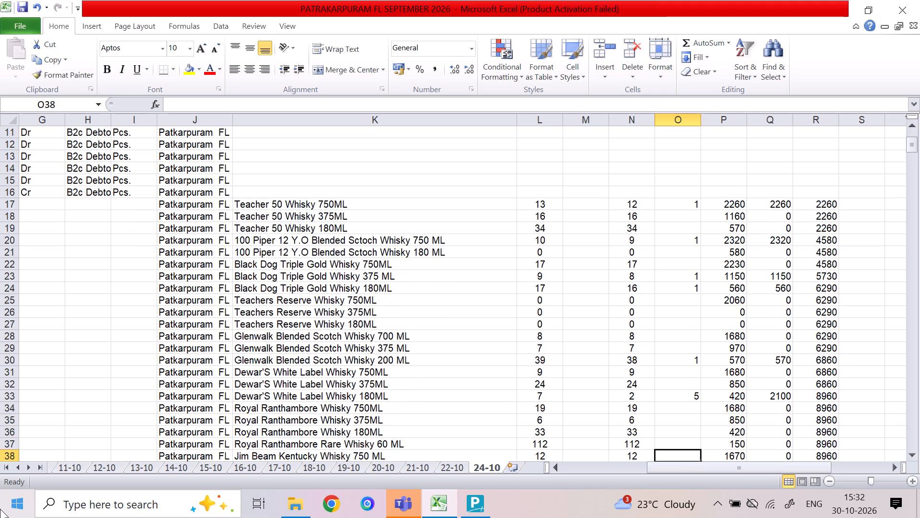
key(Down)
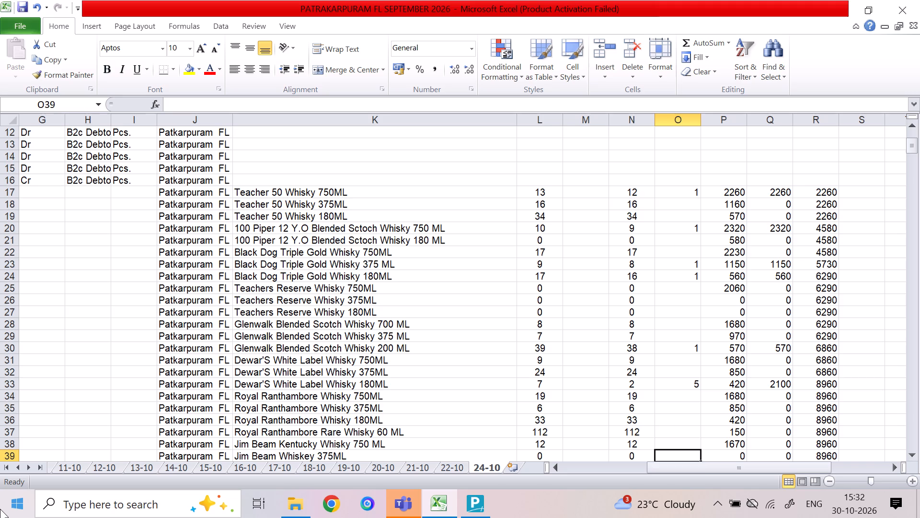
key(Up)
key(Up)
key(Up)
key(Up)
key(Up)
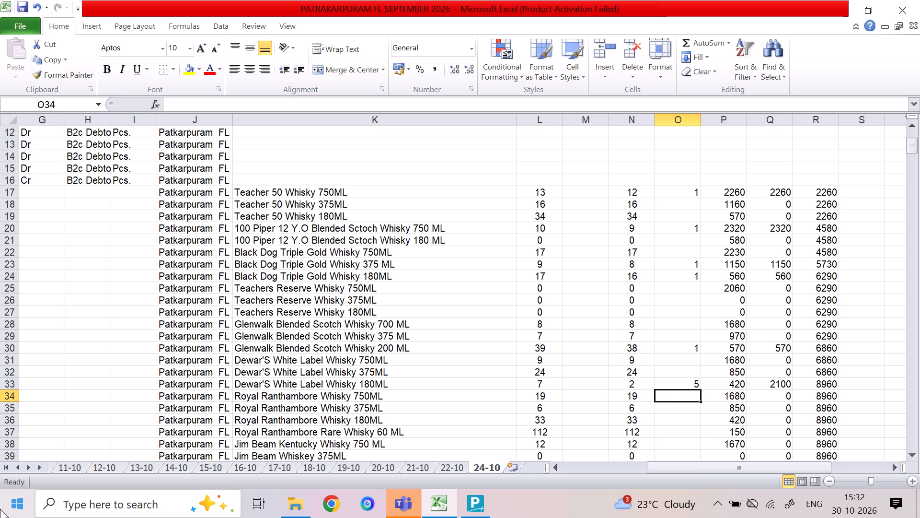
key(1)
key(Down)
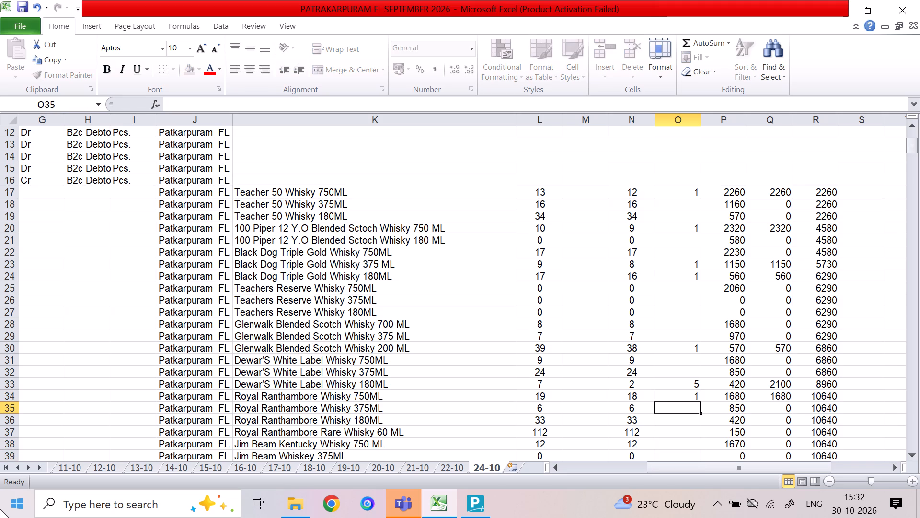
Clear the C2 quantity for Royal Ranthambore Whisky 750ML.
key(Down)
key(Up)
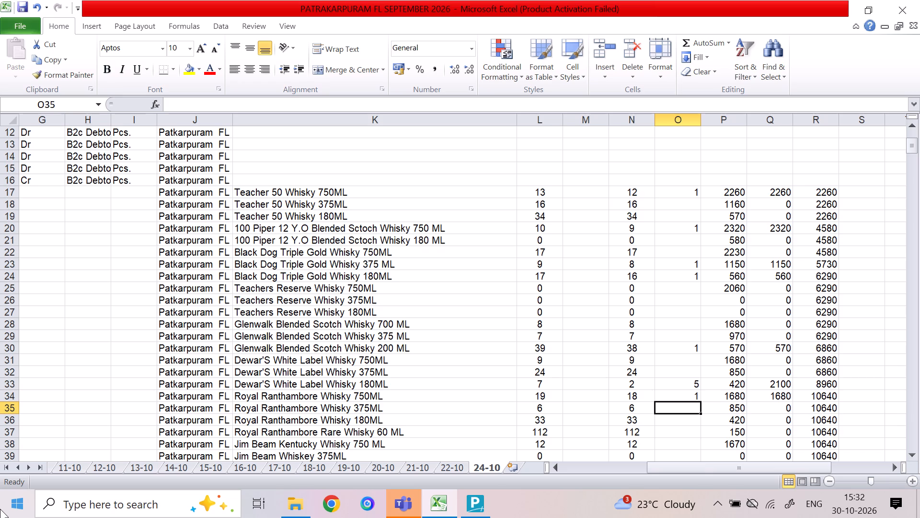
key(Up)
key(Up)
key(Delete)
Enter a C2 quantity of 1 for Black & White Celebration Edition Blended Scotch Whisky 750ML.
key(Down)
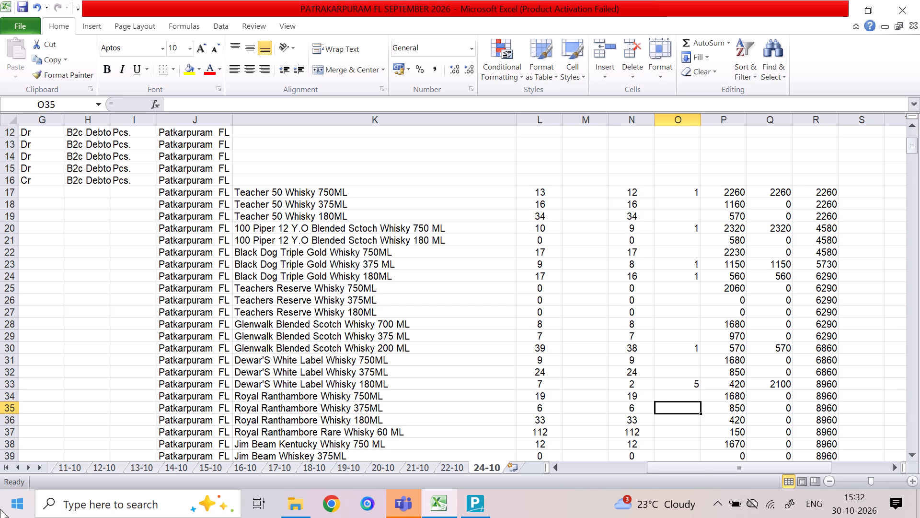
key(Down)
key(Down)
key(Down)
key(Down)
key(Down)
key(Down)
key(Down)
key(Down)
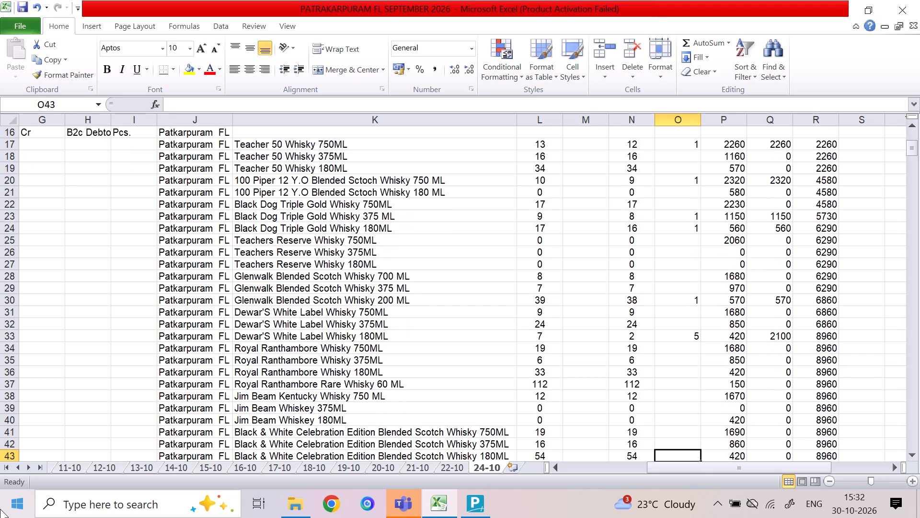
key(Up)
key(Up)
key(1)
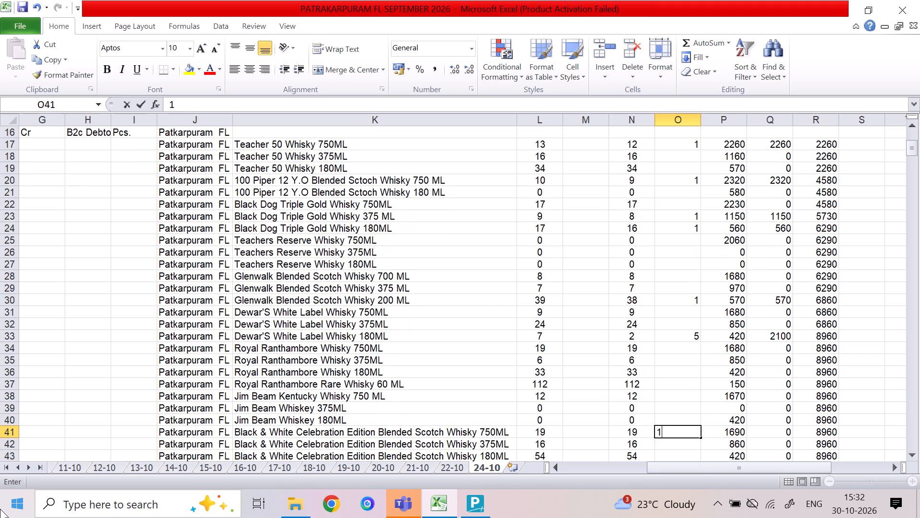
key(Left)
key(Right)
Enter a C2 quantity of 2 for Black & White Celebration Edition Blended Scotch Whisky 180ML.
key(Down)
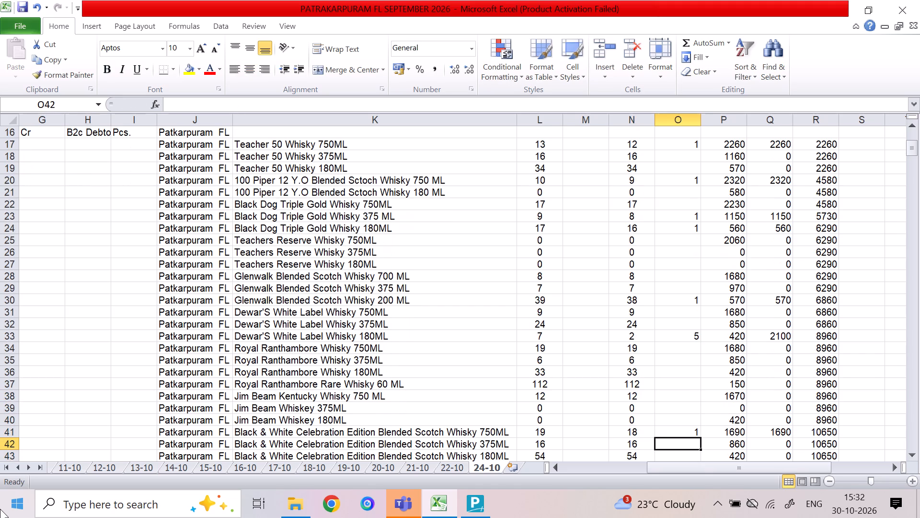
key(Down)
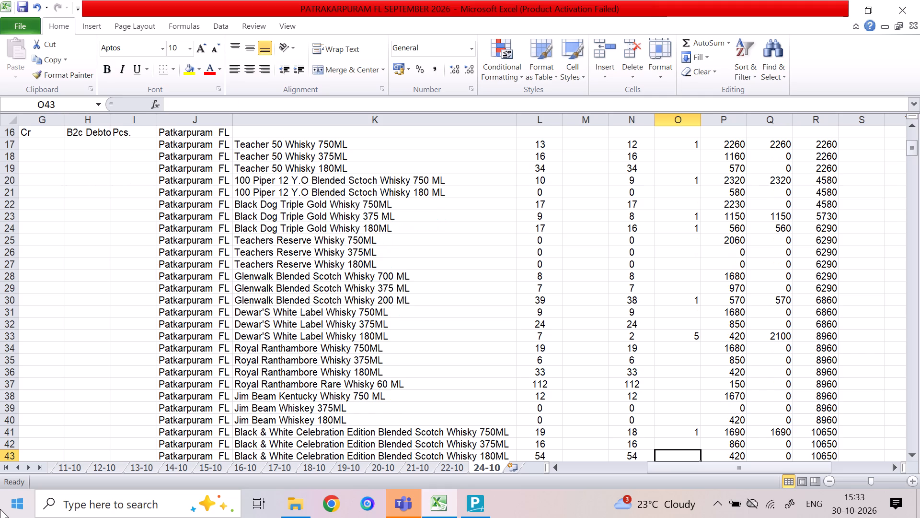
key(2)
key(Down)
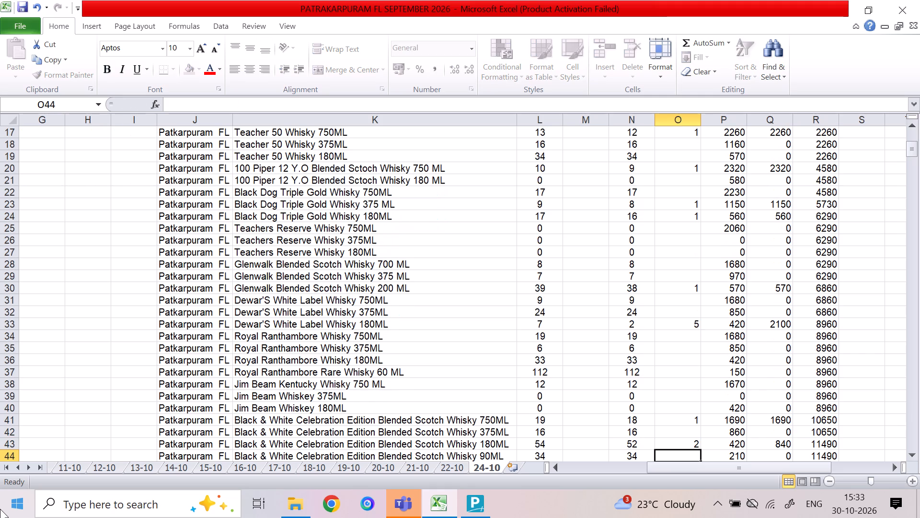
Enter C2 quantities for 100 Pipers Deluxe Scotch Whisky: 5 for 750ML, 2 for 375 ML and 2 for 180 Ml.
key(Up)
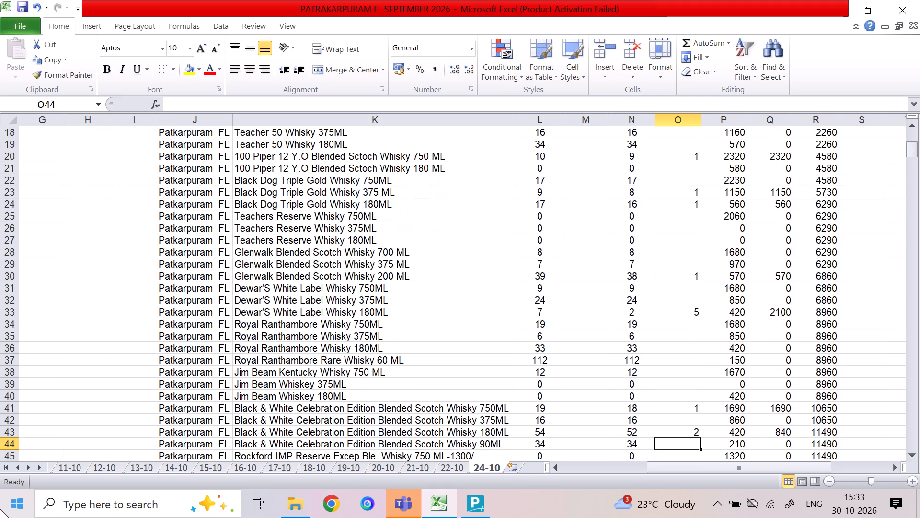
key(Down)
key(Down)
key(Down)
key(Up)
key(Up)
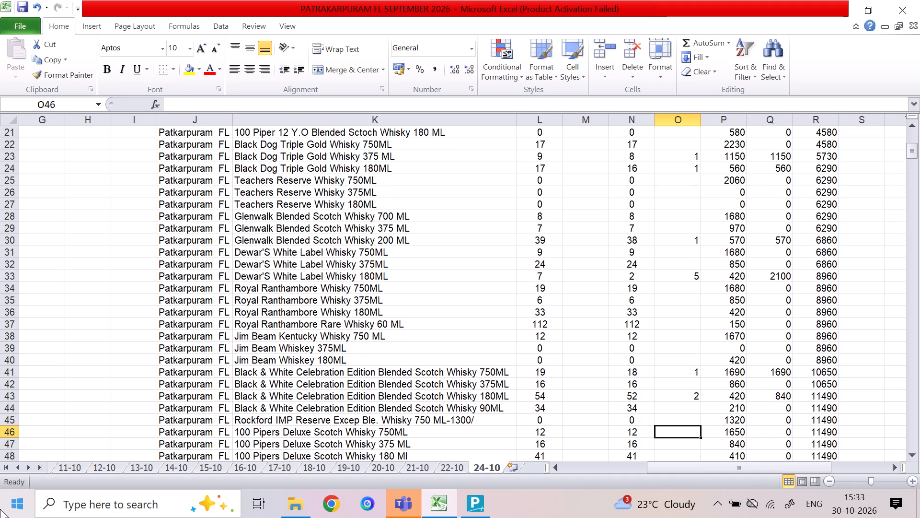
key(5)
key(Down)
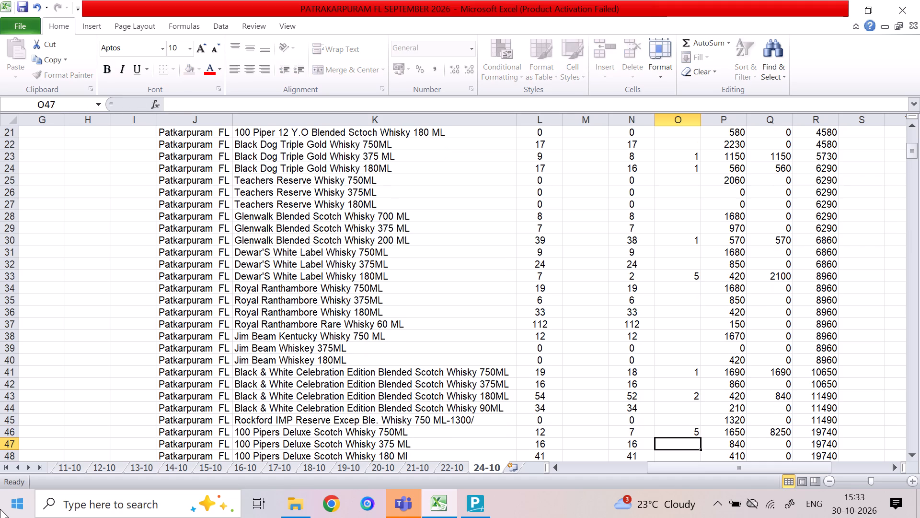
key(2)
key(Down)
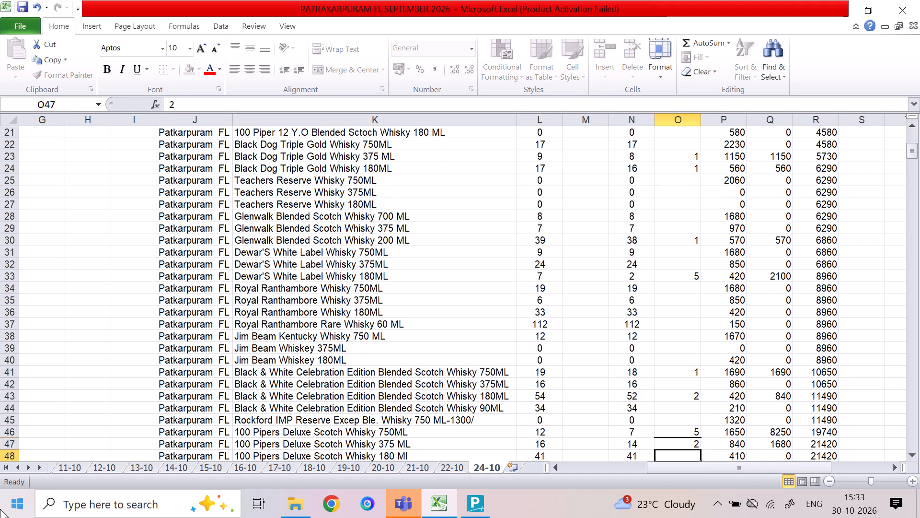
key(2)
key(Down)
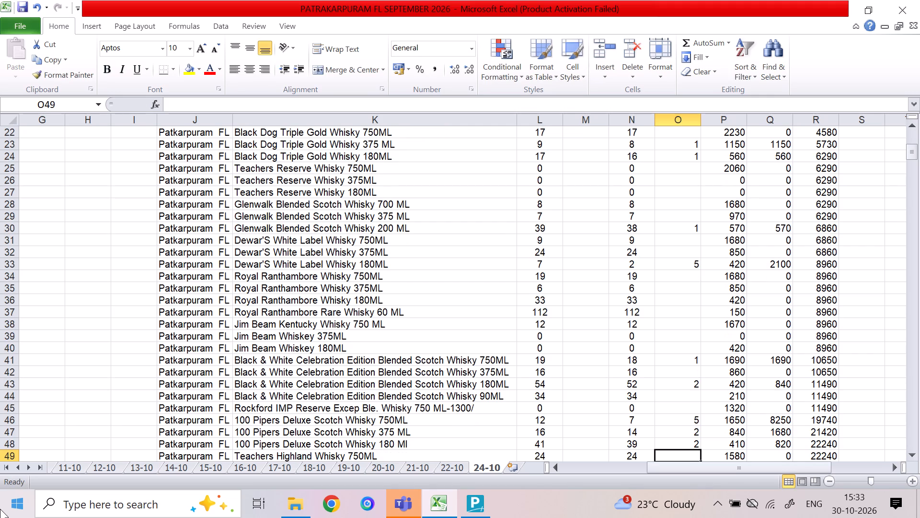
Enter a C2 quantity of 1 for both Teachers Highland Whisky 750ML and Teachers Highland Whisky 180ML.
key(1)
key(Down)
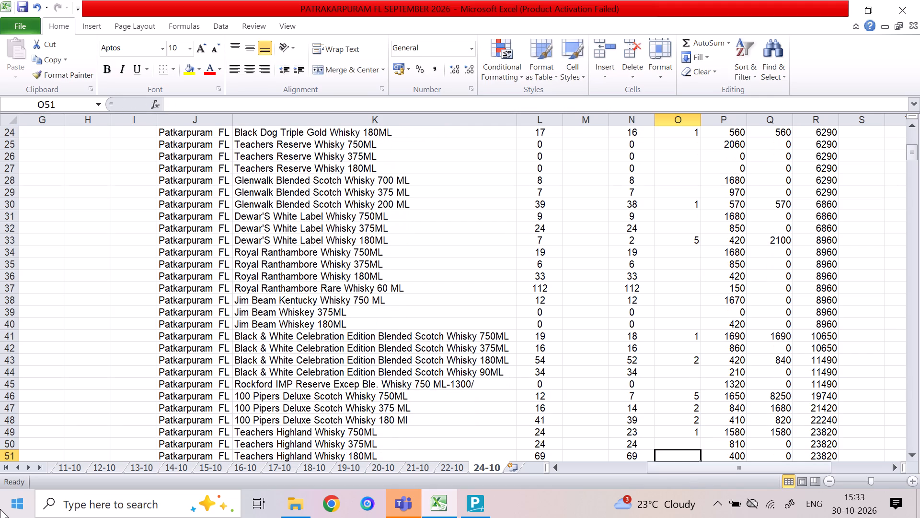
key(1)
key(Down)
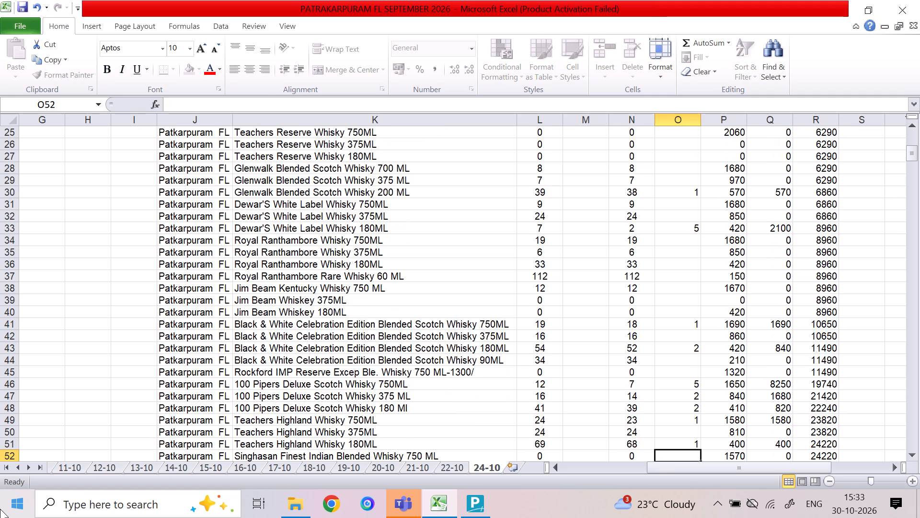
Enter C2 quantities for Black Dog Centenary Whisky: 1 for 750ML, 2 for 375ML and 9 for 180ML.
key(Down)
key(Down)
key(Down)
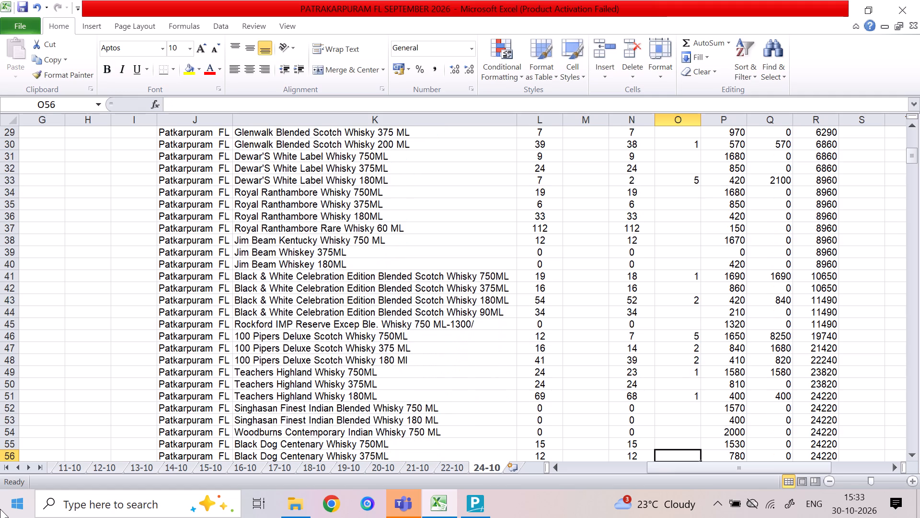
key(Down)
key(Down)
key(Down)
key(Up)
key(Up)
key(Up)
key(Up)
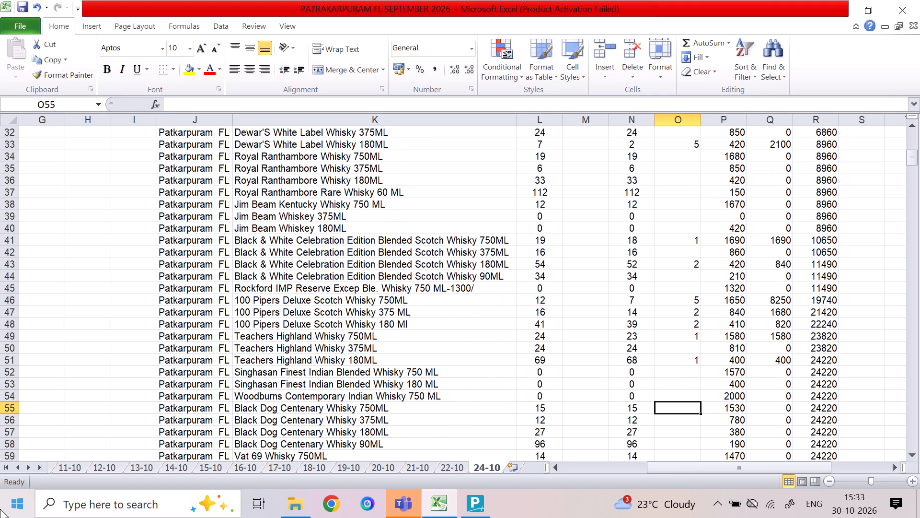
key(1)
key(Down)
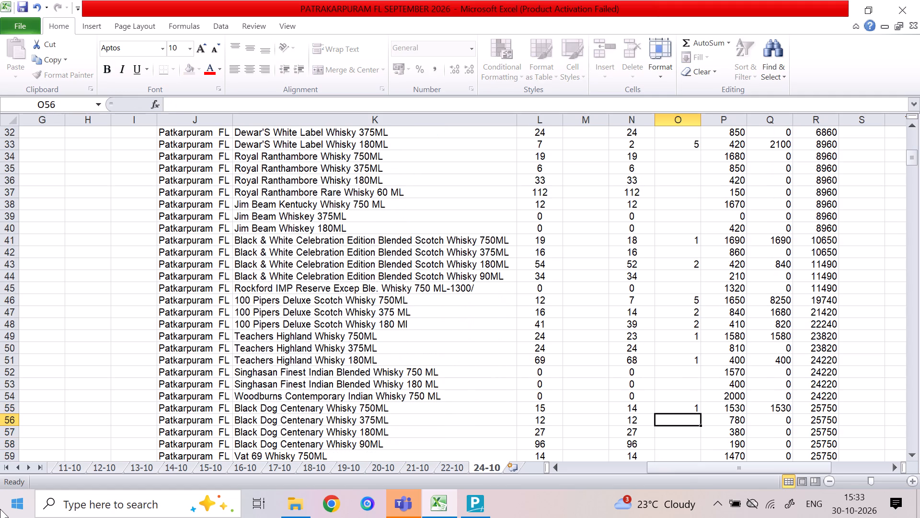
key(2)
key(Down)
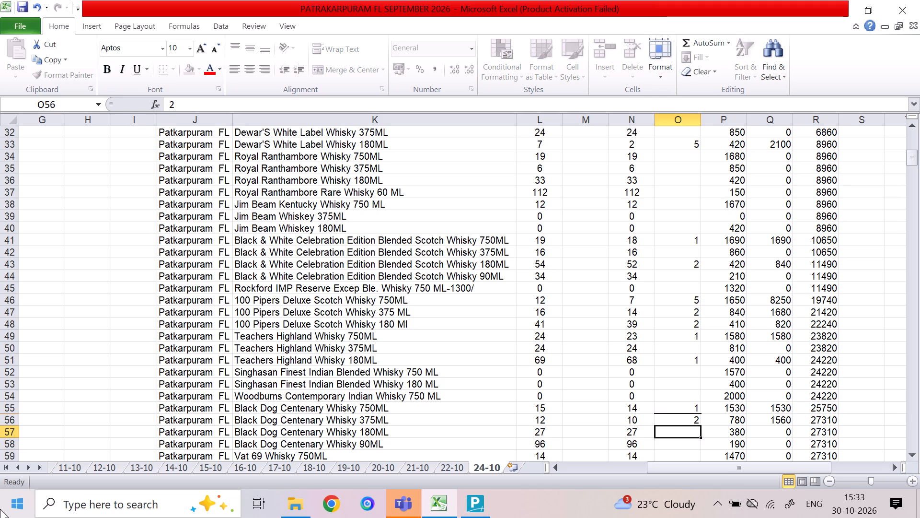
key(9)
key(Down)
Enter a C2 quantity of 2 for Vat 69 Whisky 375ML.
key(Right)
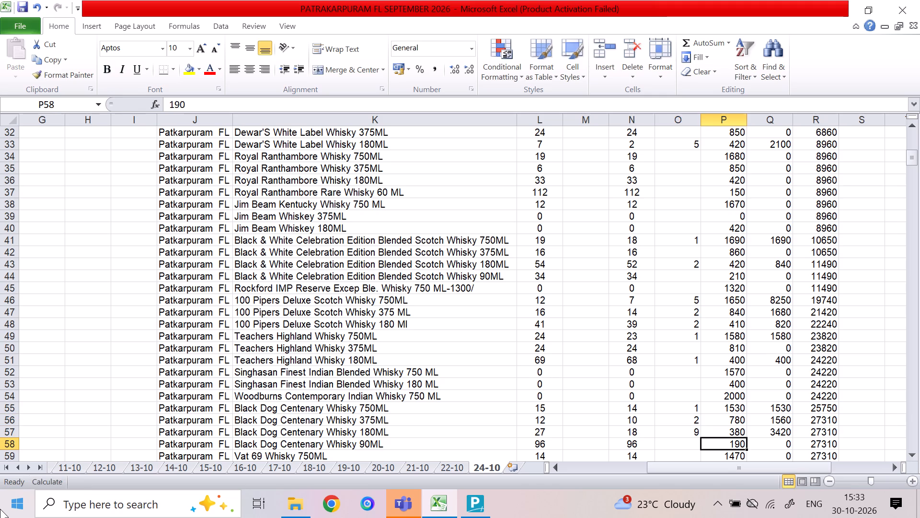
key(Left)
key(Down)
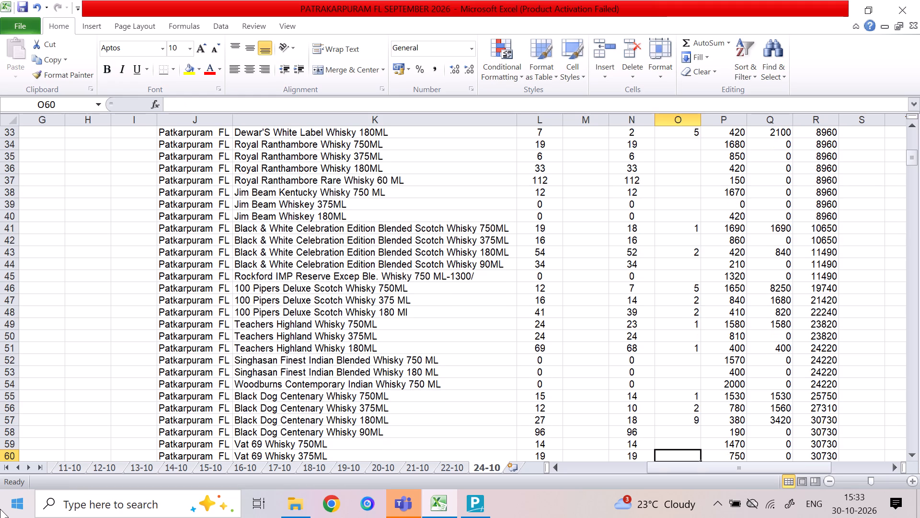
key(2)
key(Down)
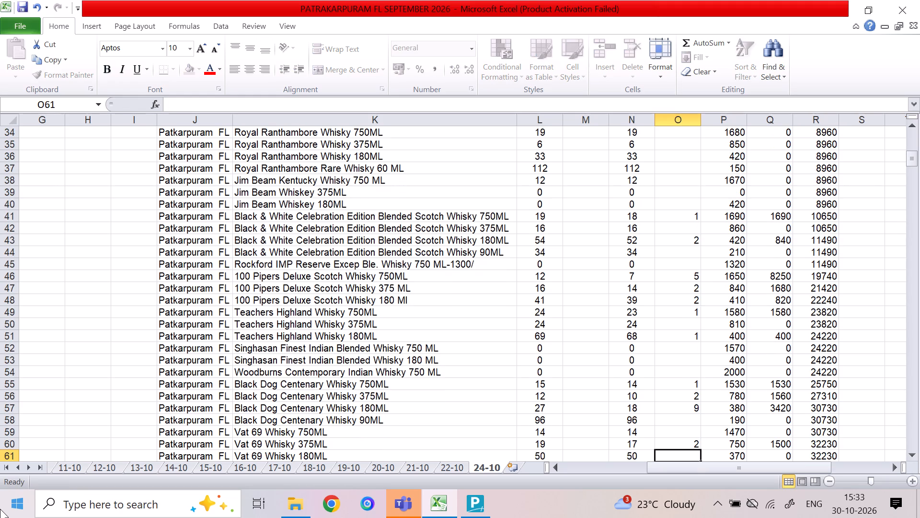
Enter a C2 quantity of 1 for Golden Oak Barrel Whisky 750 ML.
key(Down)
key(Up)
key(1)
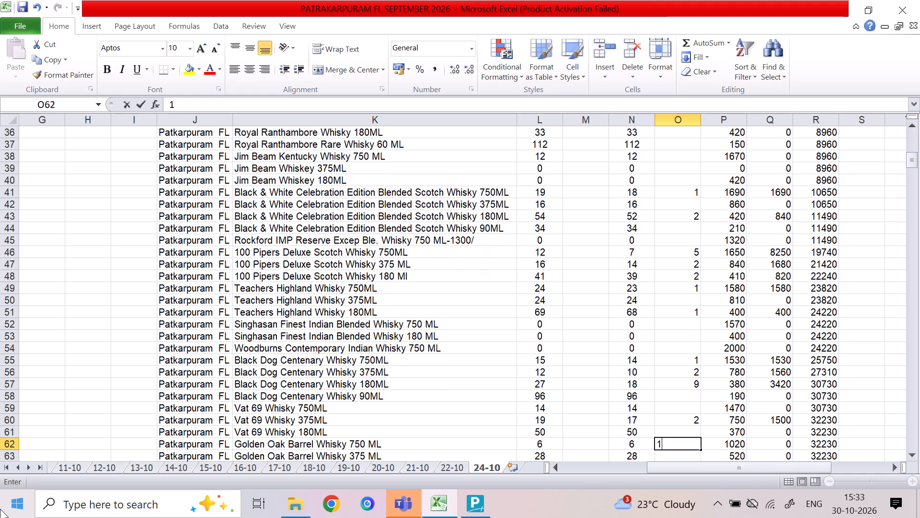
key(Down)
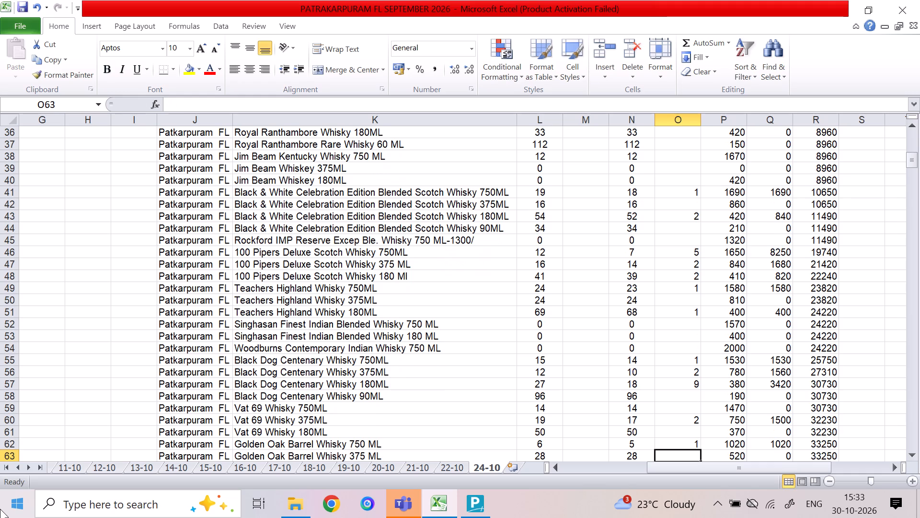
Enter C2 quantities for American Pride Gold Whisky: 5 for 180ML and 1 for 90 ML.
key(Down)
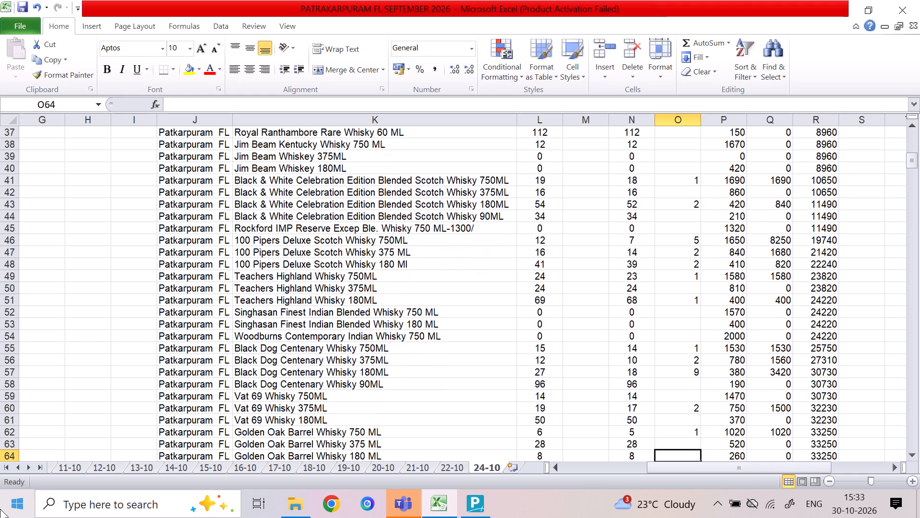
key(Down)
key(Down)
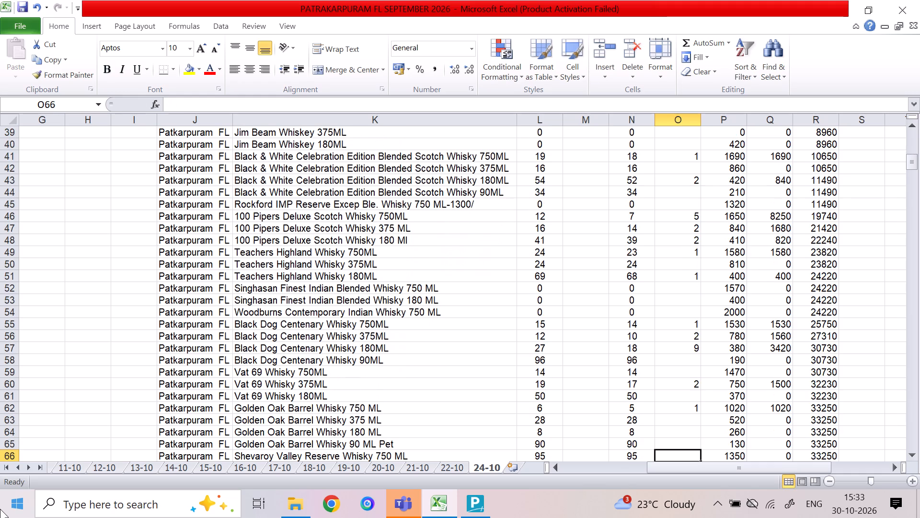
key(Up)
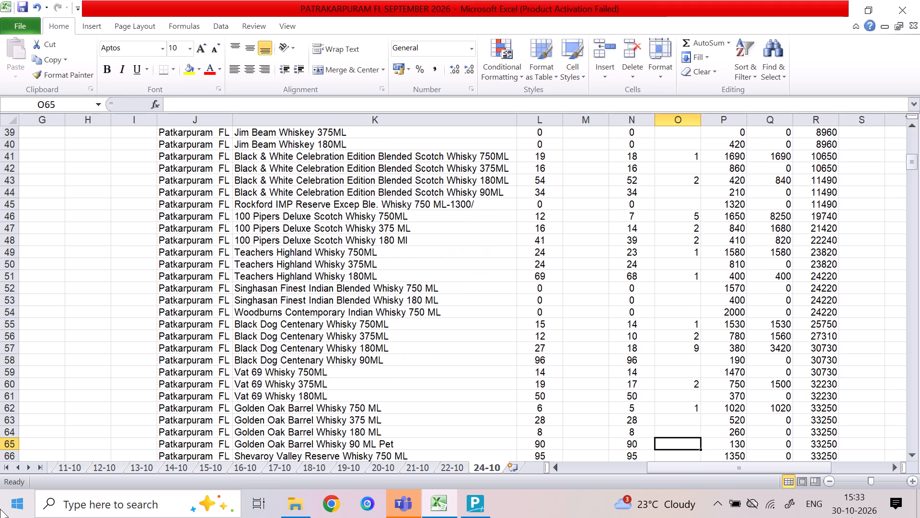
key(Down)
key(Down)
key(Up)
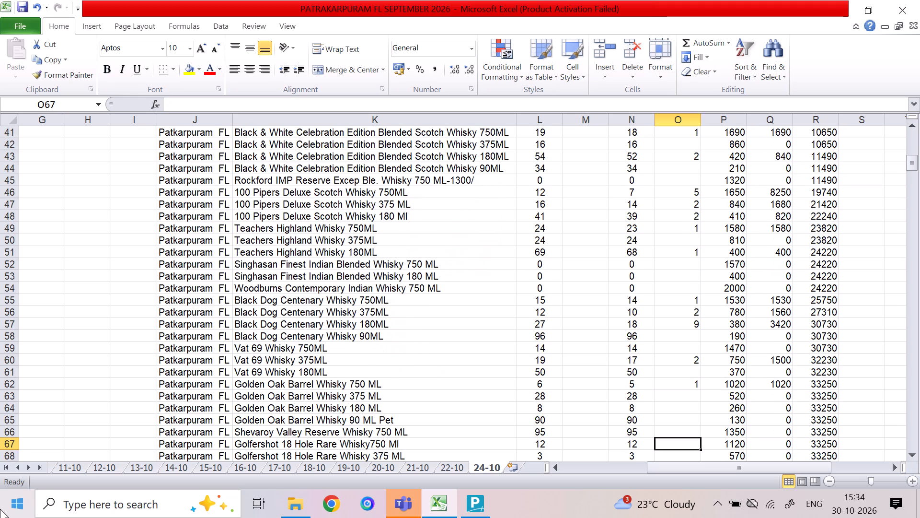
key(Down)
key(Down)
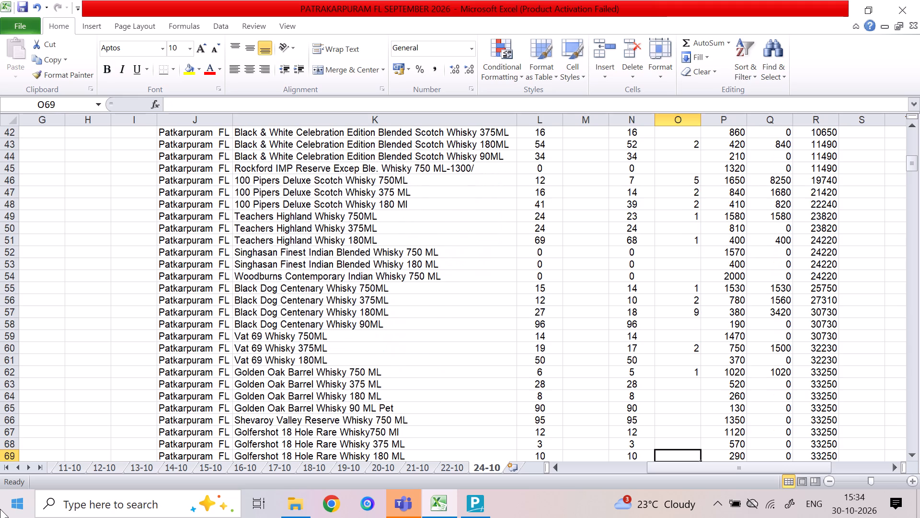
key(Down)
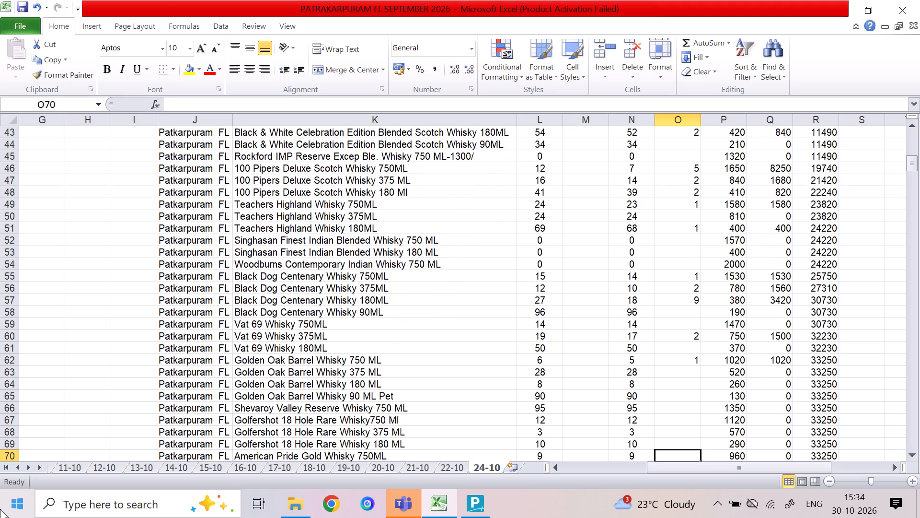
key(Down)
key(Down)
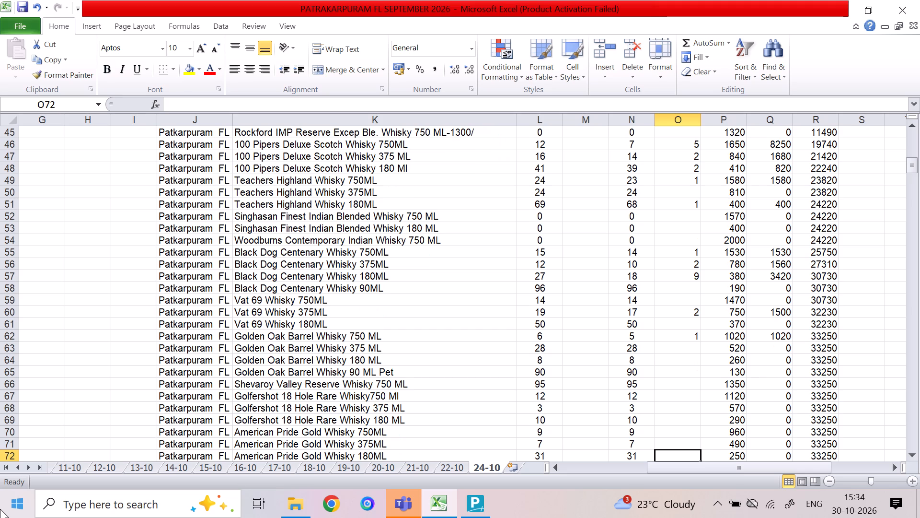
key(5)
key(Down)
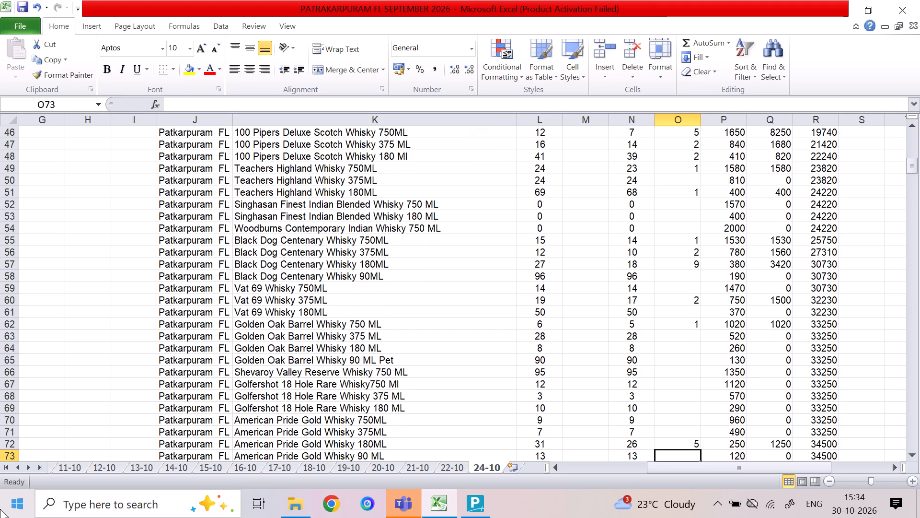
key(1)
key(Down)
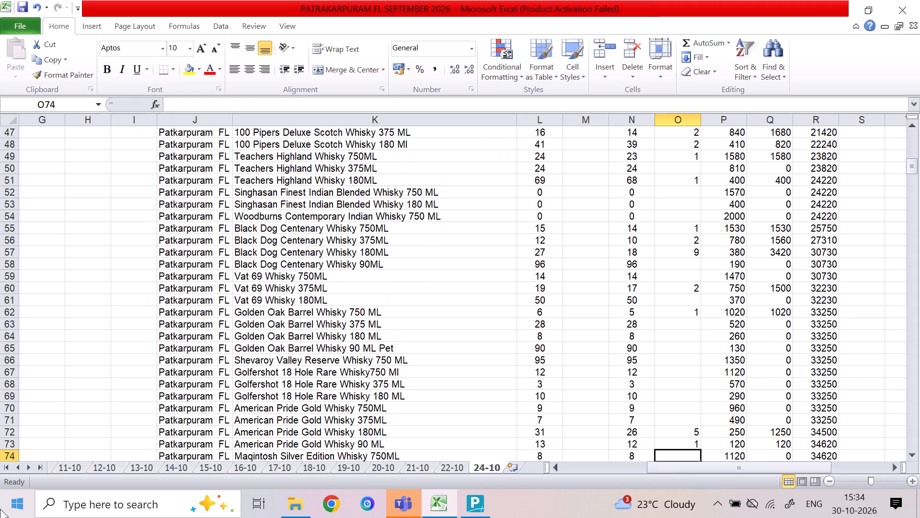
Enter a C2 quantity of 1 for Maqintosh Silver Edition Whisky 180ML.
key(Down)
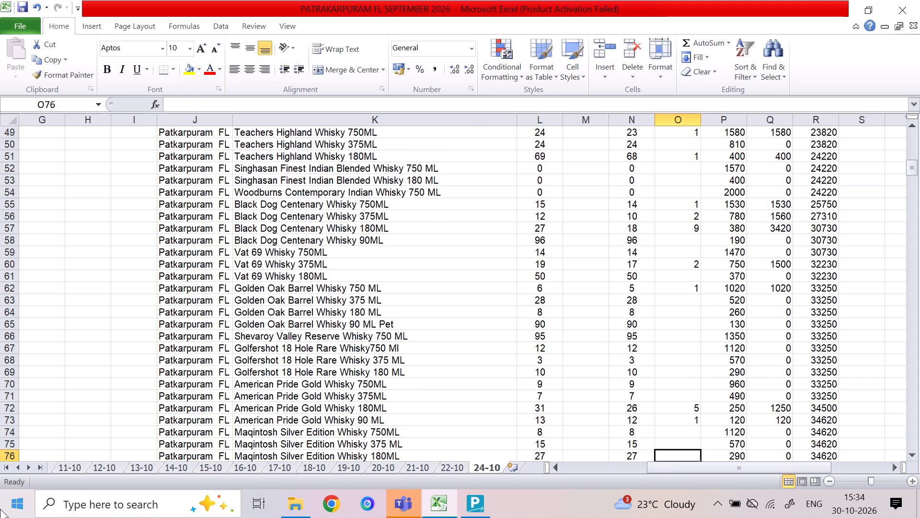
key(1)
key(Down)
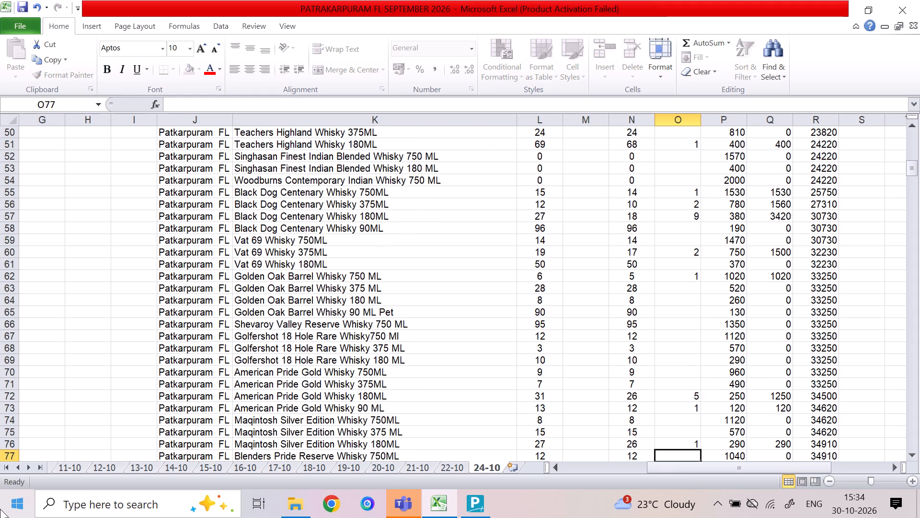
Enter a C2 quantity of 2 for Blenders Pride Reserve Whisky 750ML.
key(Down)
key(Up)
key(2)
key(Down)
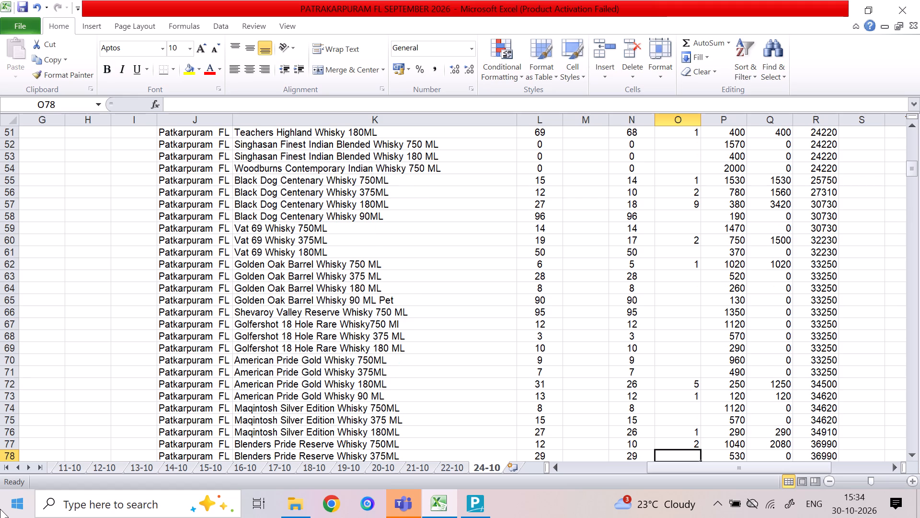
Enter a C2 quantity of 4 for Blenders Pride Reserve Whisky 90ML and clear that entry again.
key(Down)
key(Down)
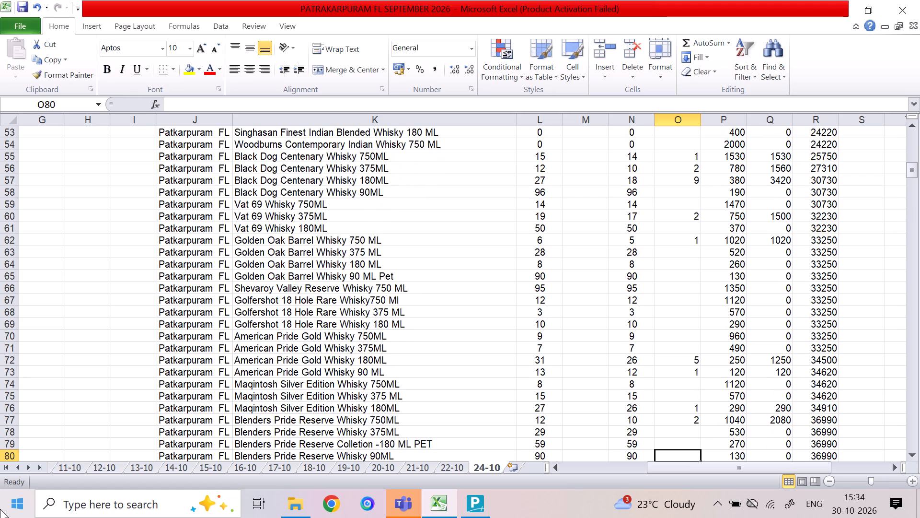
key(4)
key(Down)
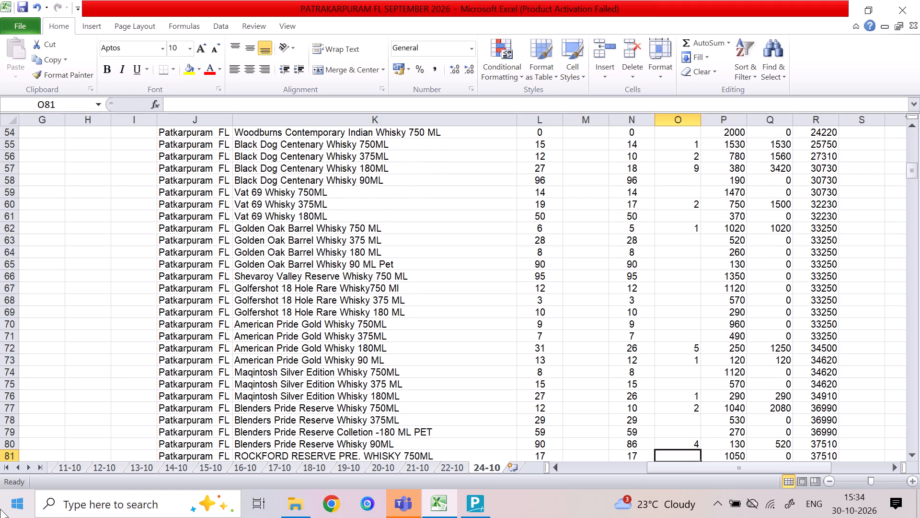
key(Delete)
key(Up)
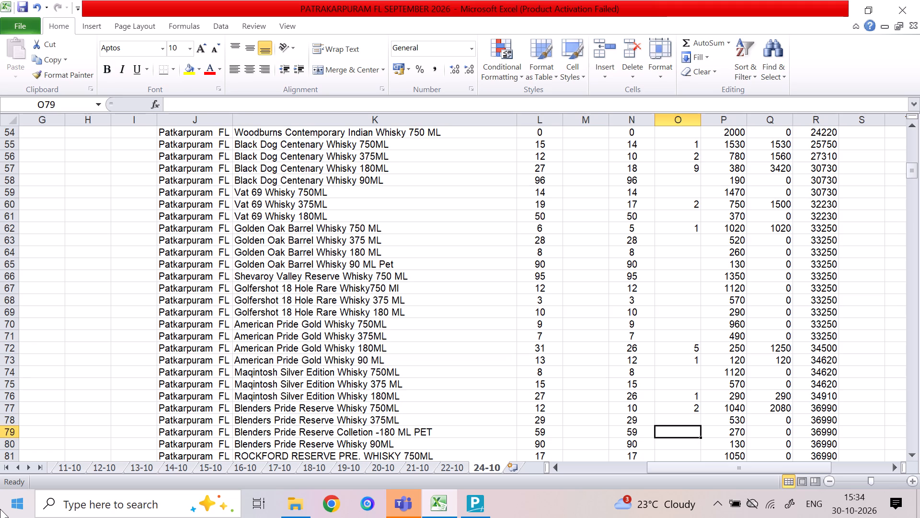
Enter a C2 quantity of 4 for Blenders Pride Reserve Colletion -180 ML PET.
key(Left)
key(Up)
key(Right)
key(Up)
key(Left)
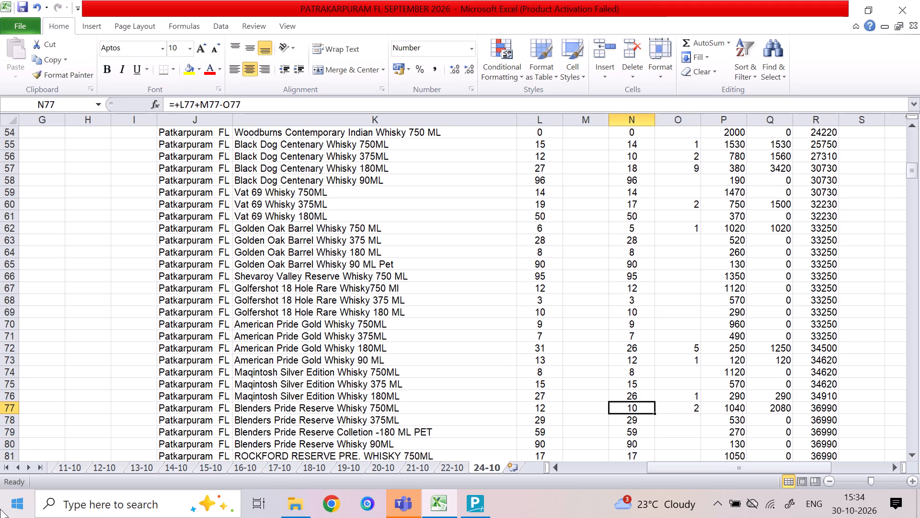
key(Down)
key(Down)
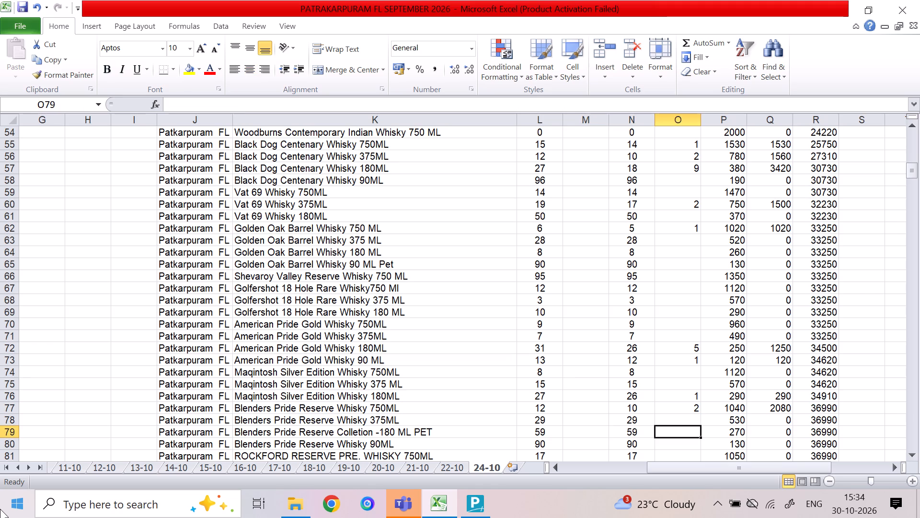
key(4)
key(Down)
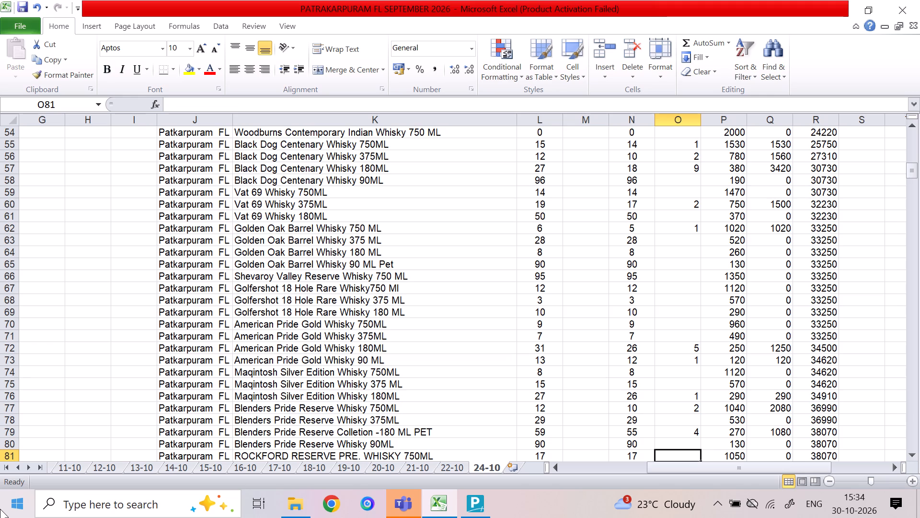
Enter C2 quantities for Rockford Reserve whisky: 2 for 750ML, 2 for 375ML, 9 for 180ML and 3 for 90 ML.
key(Up)
key(2)
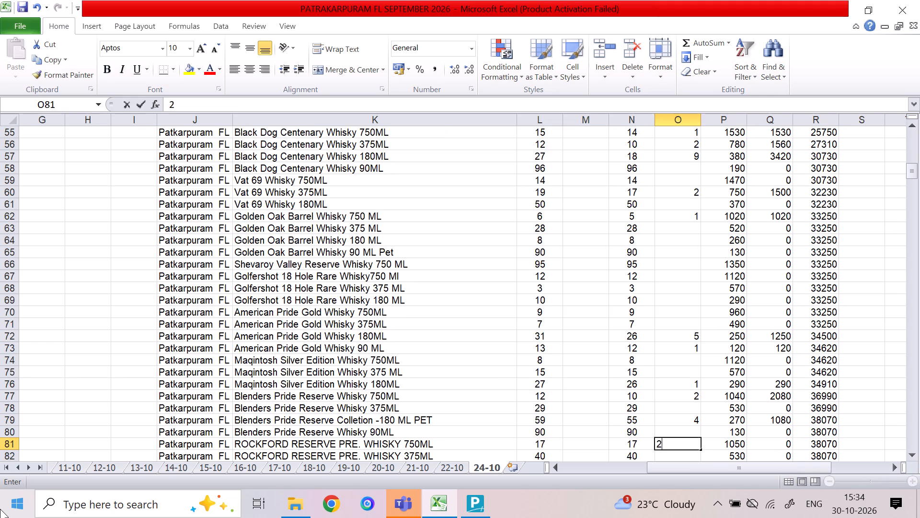
key(Down)
text(12)
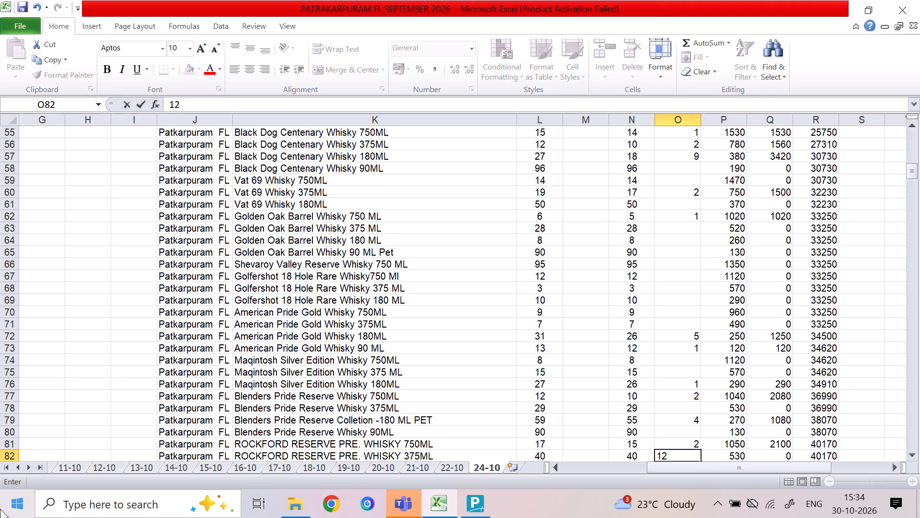
key(BackSpace)
key(BackSpace)
key(2)
key(Down)
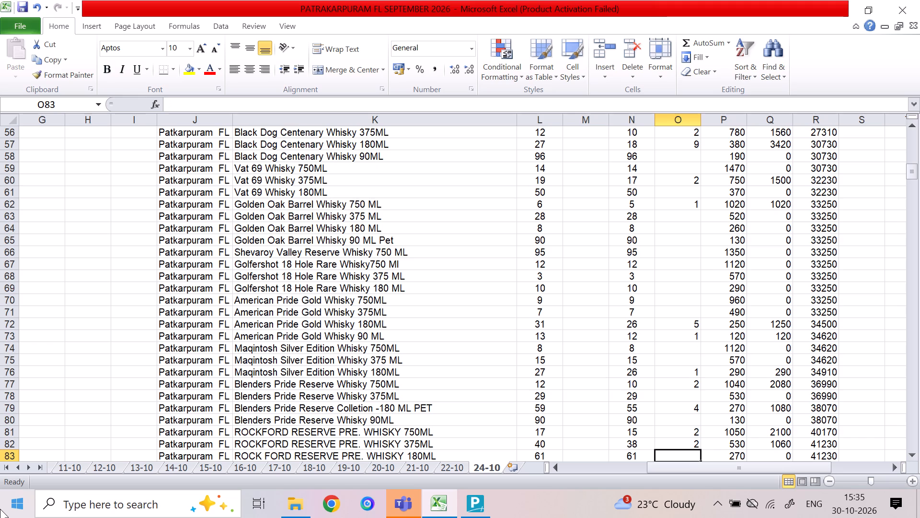
key(9)
key(Down)
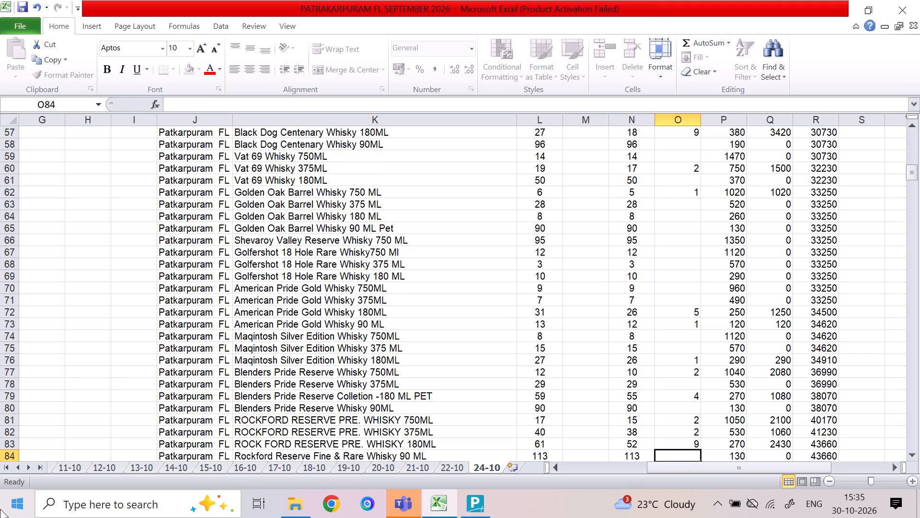
key(3)
key(Down)
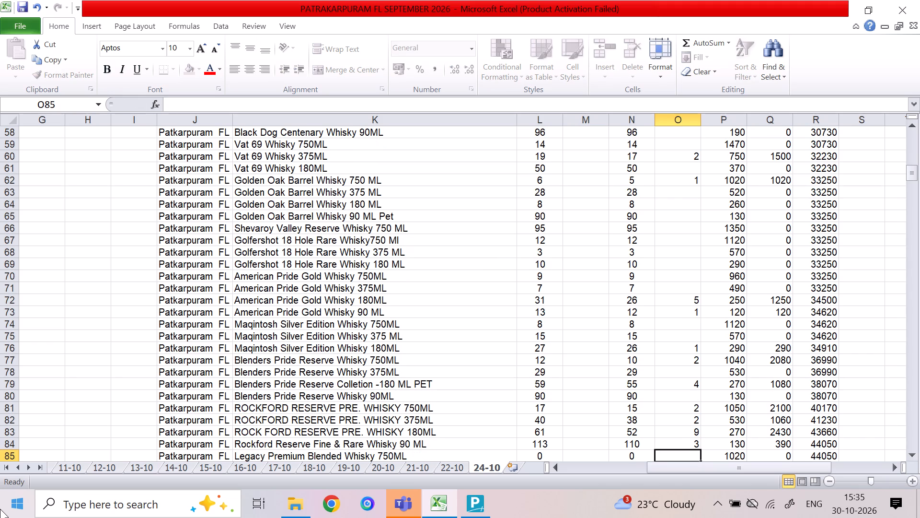
Enter C2 quantities for Antiquity Blue Premium Whisky: 1 for 375ML and 2 for 180ML.
key(Down)
key(Down)
key(Down)
key(Down)
key(Down)
key(Down)
key(Down)
key(Down)
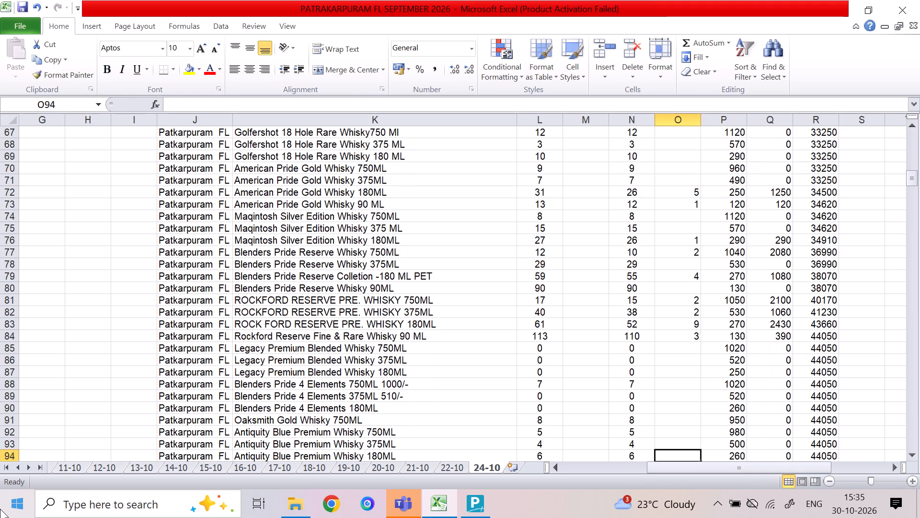
key(Up)
key(Up)
key(Down)
key(1)
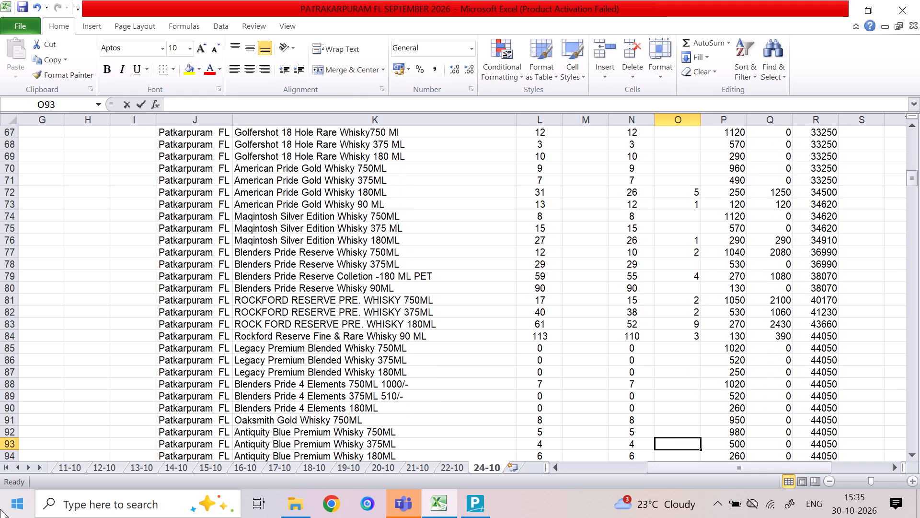
key(Down)
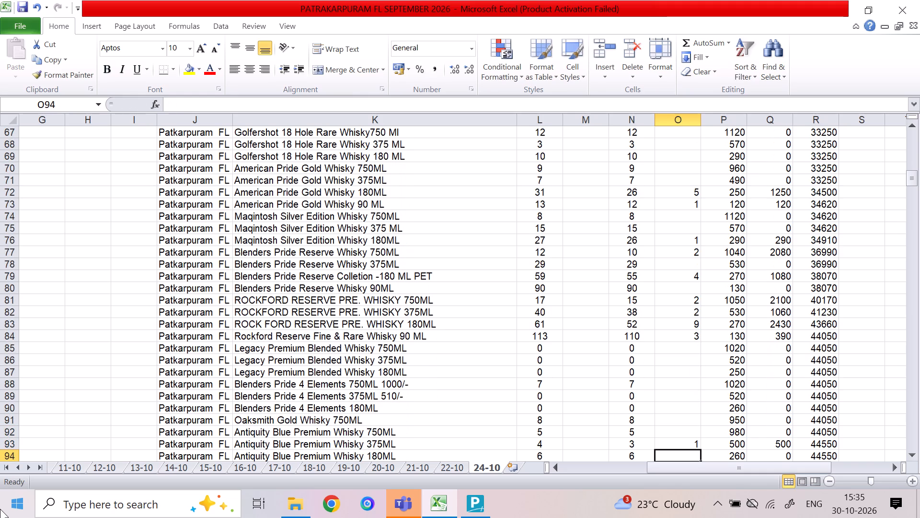
key(2)
key(Down)
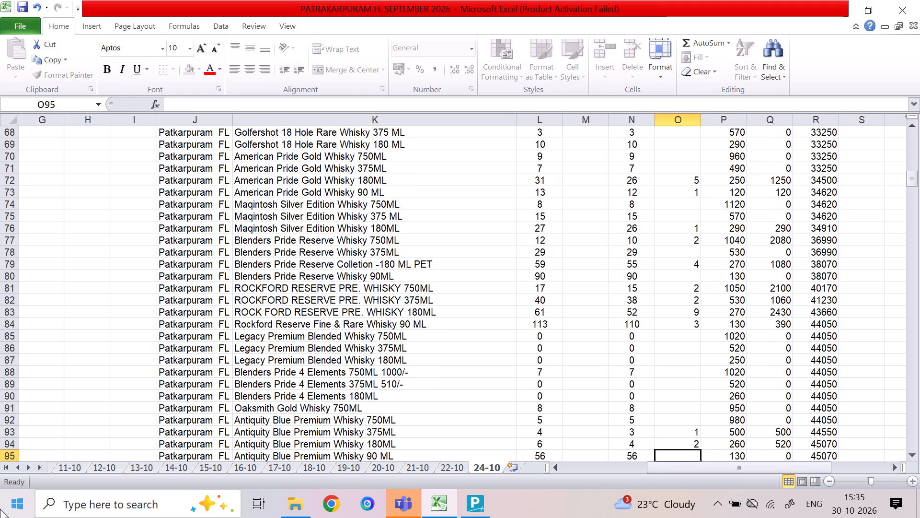
Enter a C2 quantity of 3 for Blenders Pride Rare Premium Whisky 750ML.
key(Down)
key(Up)
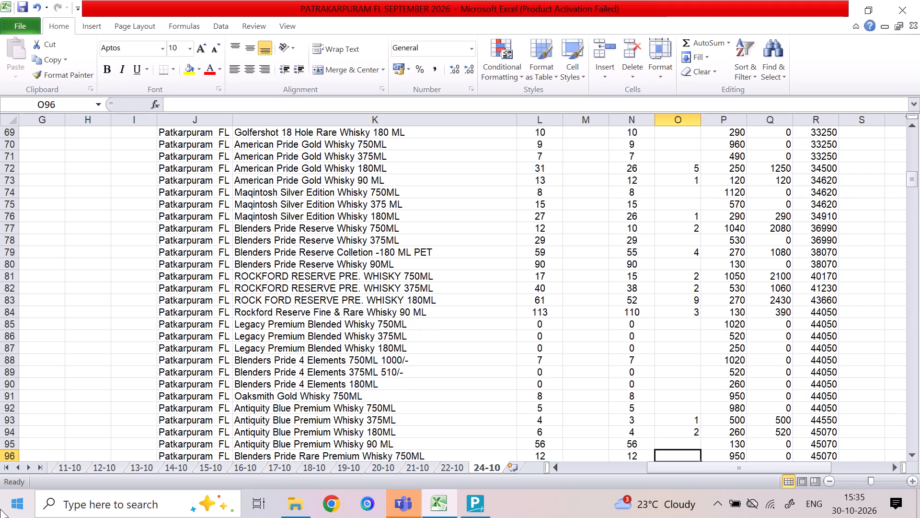
key(3)
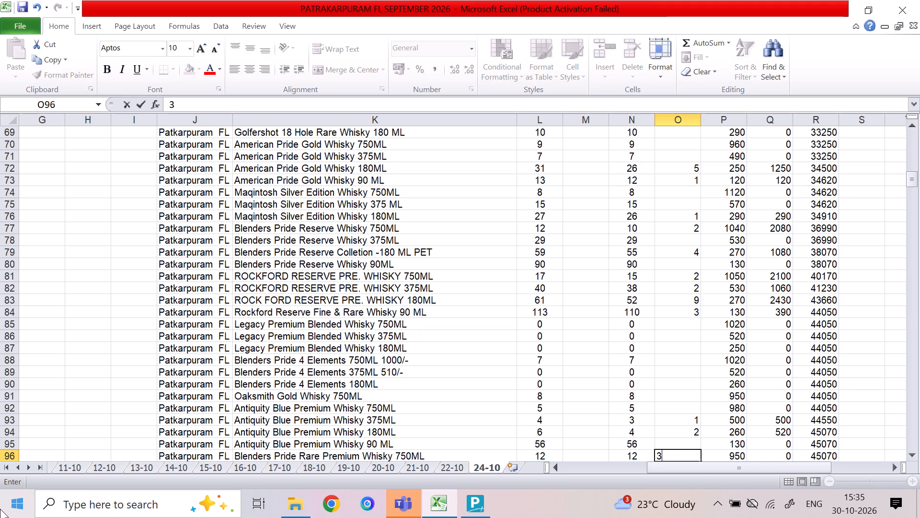
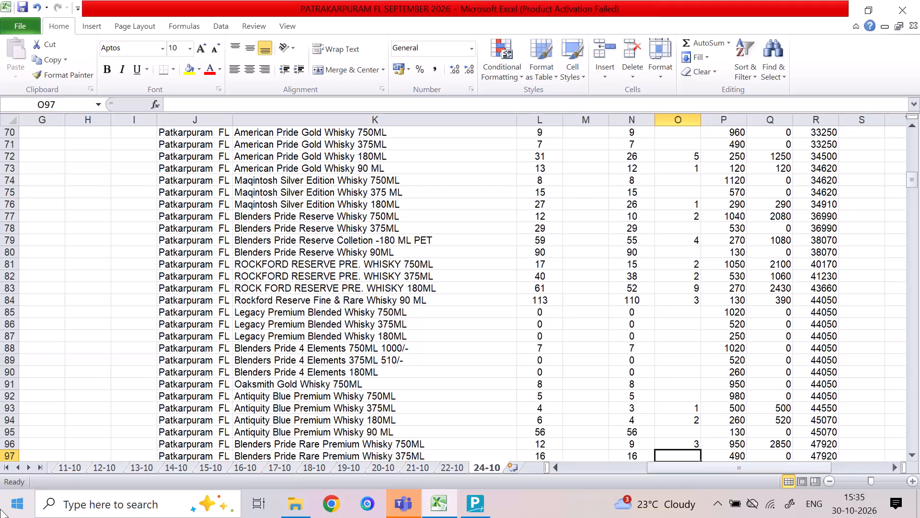
Enter C2 quantities for Blenders Pride Rare Premium Whisky: 3 for 375ML and 13 for 180ML.
key(Down)
key(Up)
key(2)
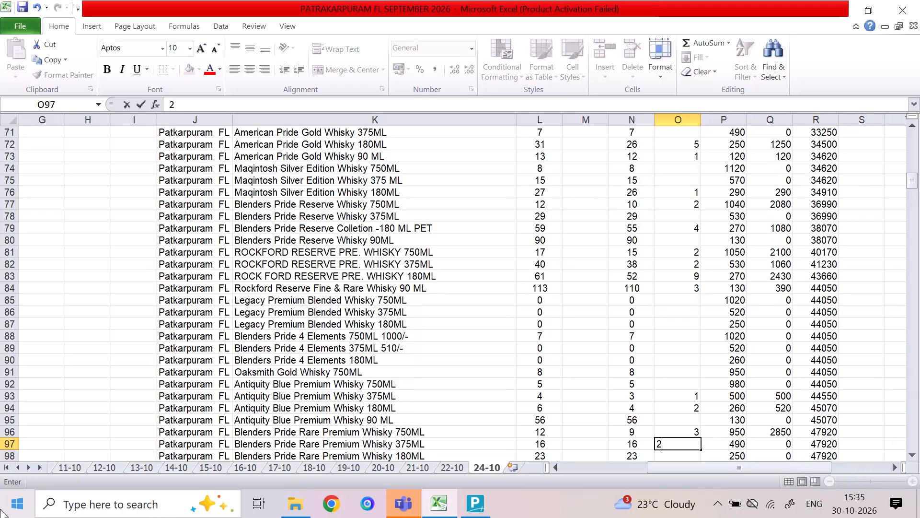
key(BackSpace)
key(3)
key(Down)
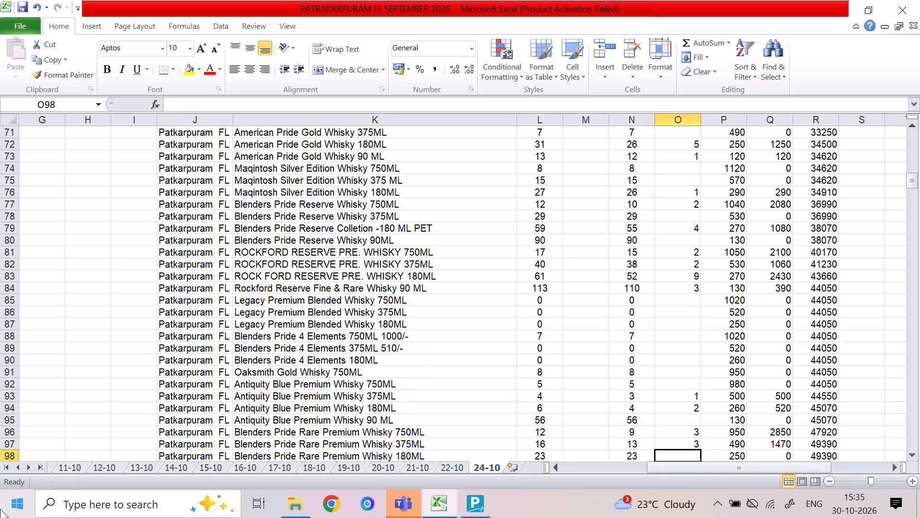
text(13)
key(Down)
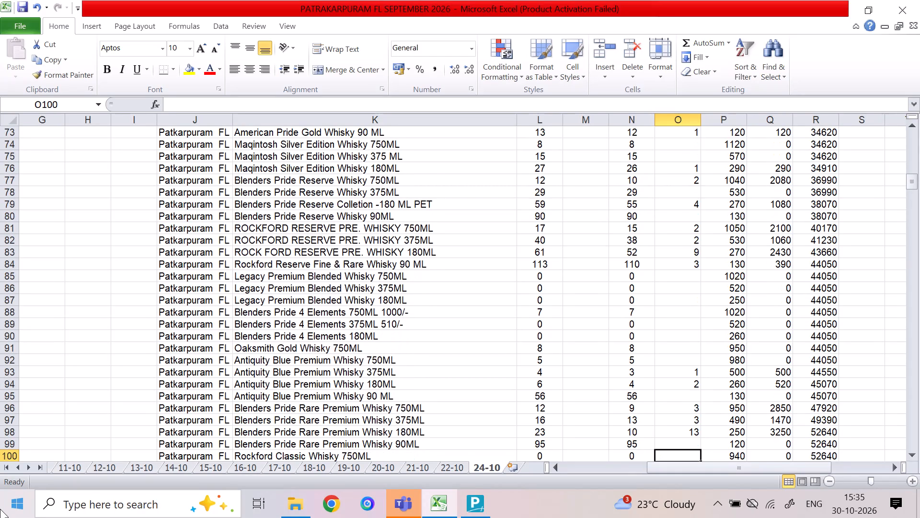
Enter C2 quantities for Signature Premier Grain Whisky: 1 for 180ML and 2 for 90ML.
key(Down)
key(Down)
key(Down)
key(Down)
key(Up)
key(Down)
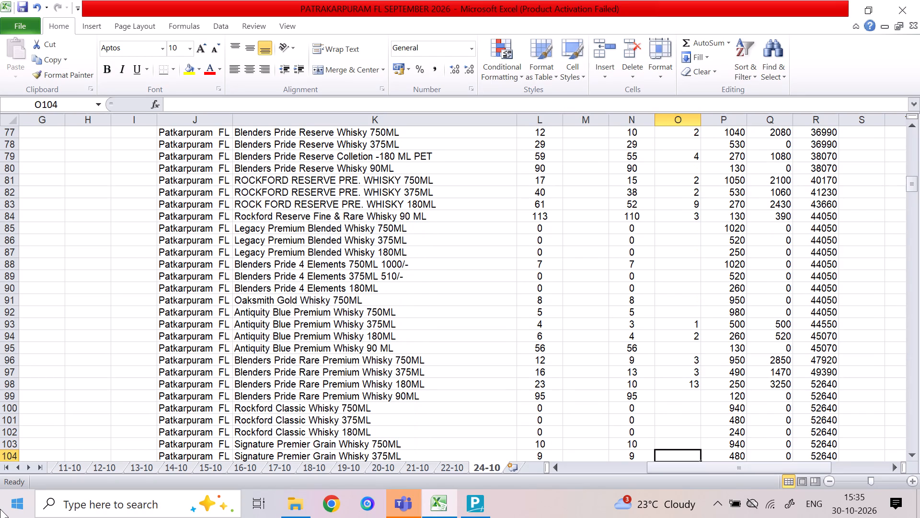
key(Down)
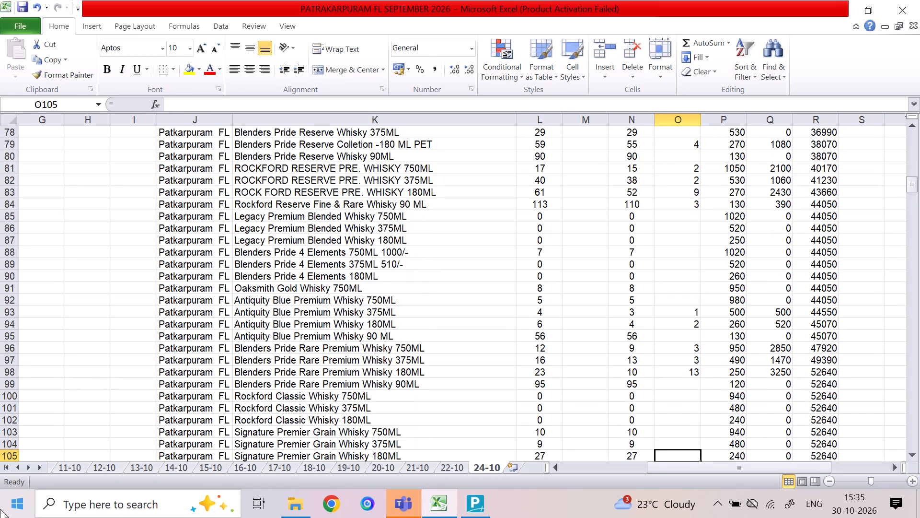
key(1)
key(Down)
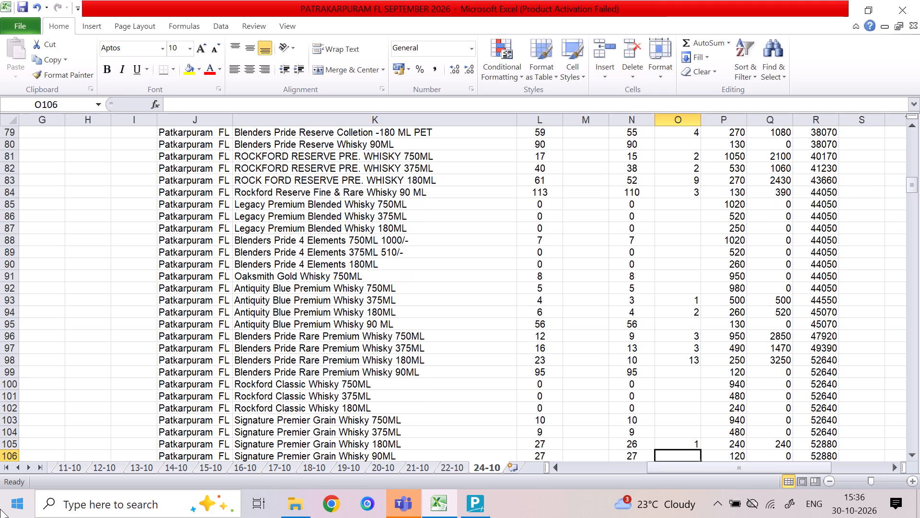
key(2)
key(Down)
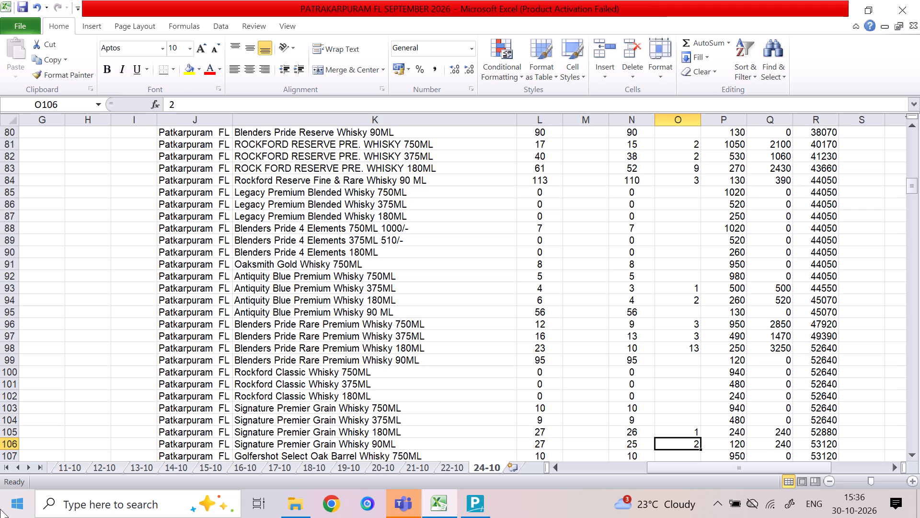
Enter a C2 quantity of 1 for Golfershot Select Oak Barrel Whisky 375ML.
key(Down)
key(Down)
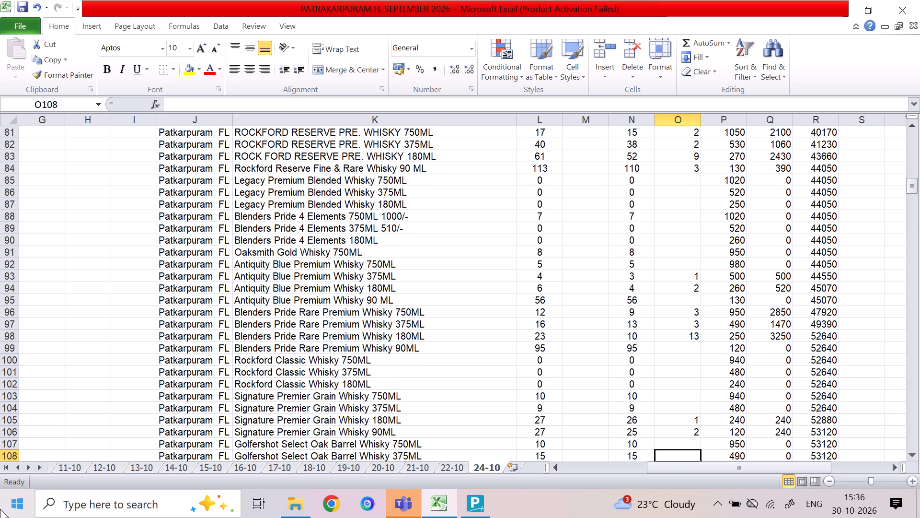
key(1)
key(Down)
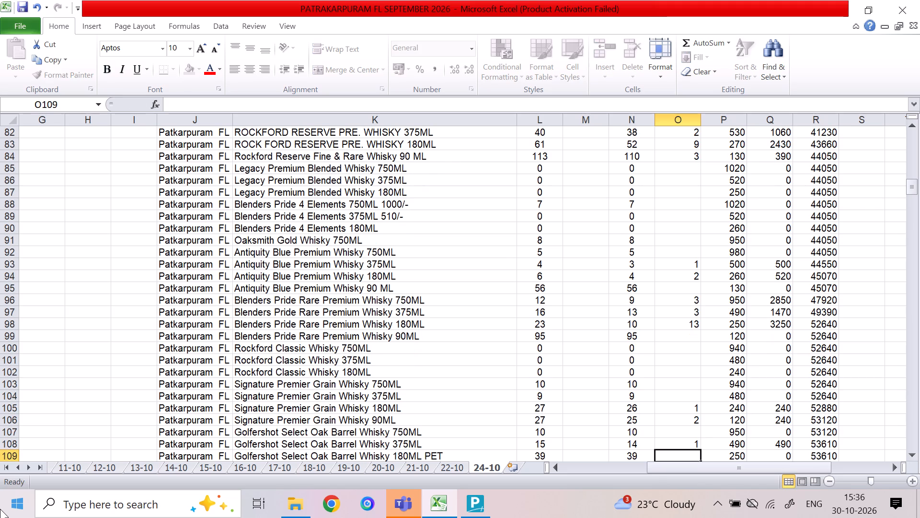
Enter a C2 quantity of 2 for Whistler Barrel Aged Blended Malt Whisky 180ML.
key(Down)
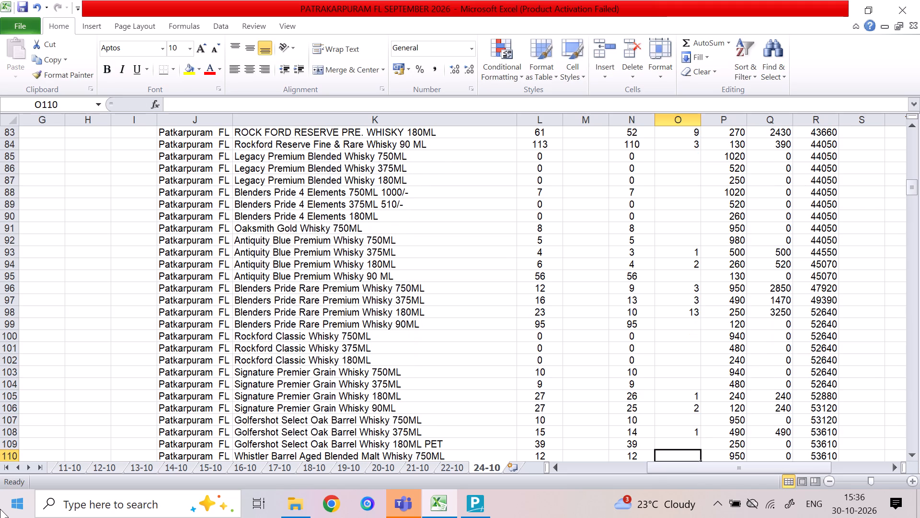
key(Down)
key(Up)
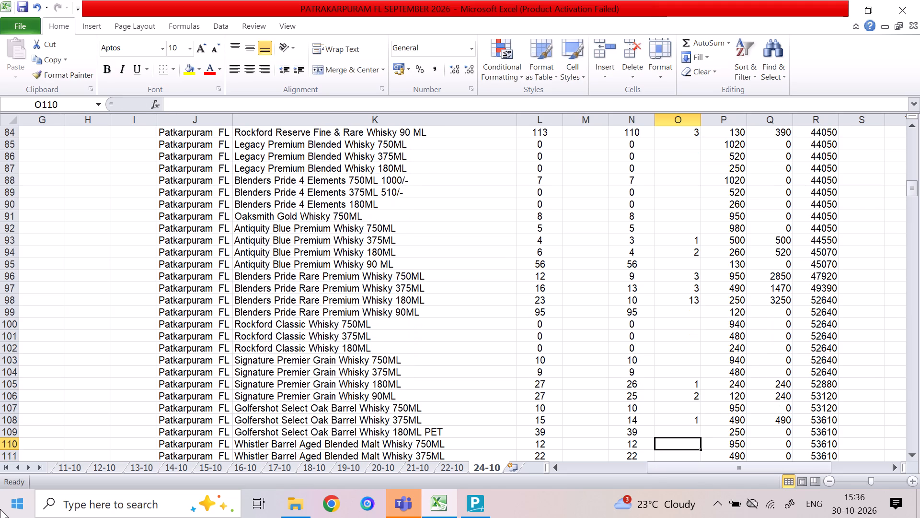
key(Down)
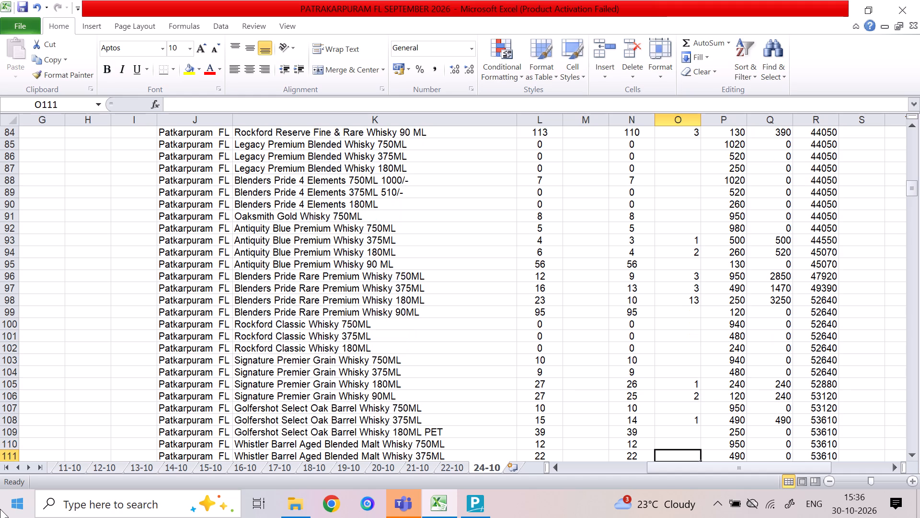
key(Down)
key(Up)
key(2)
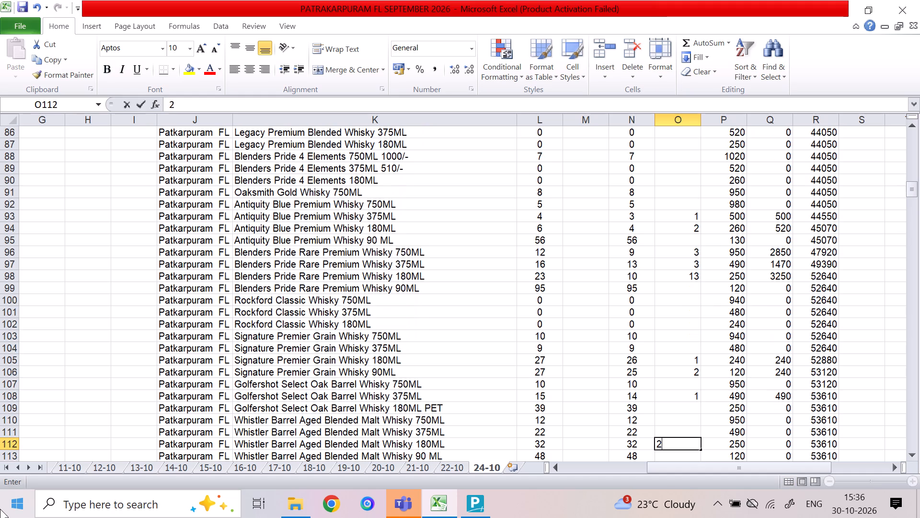
key(Down)
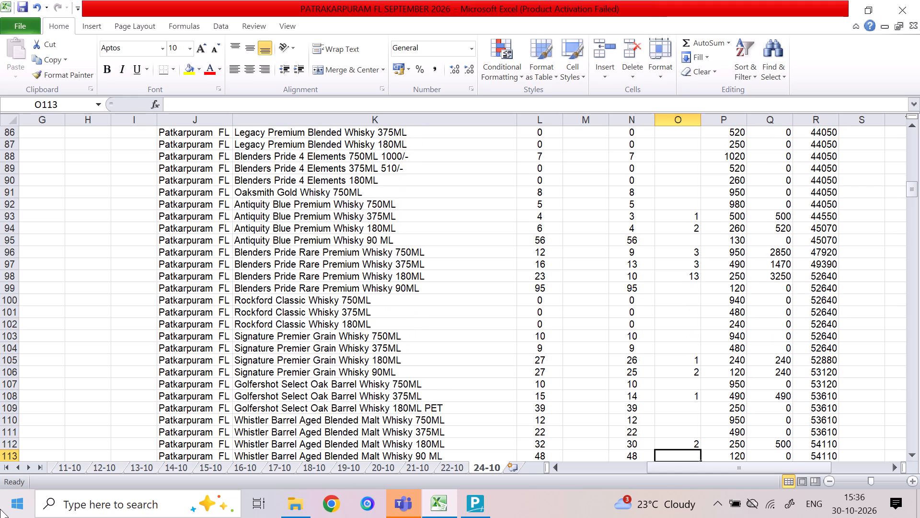
Enter a C2 quantity of 1 for The Indian Edit Reserve Premium Whisky 180 ML.
key(Down)
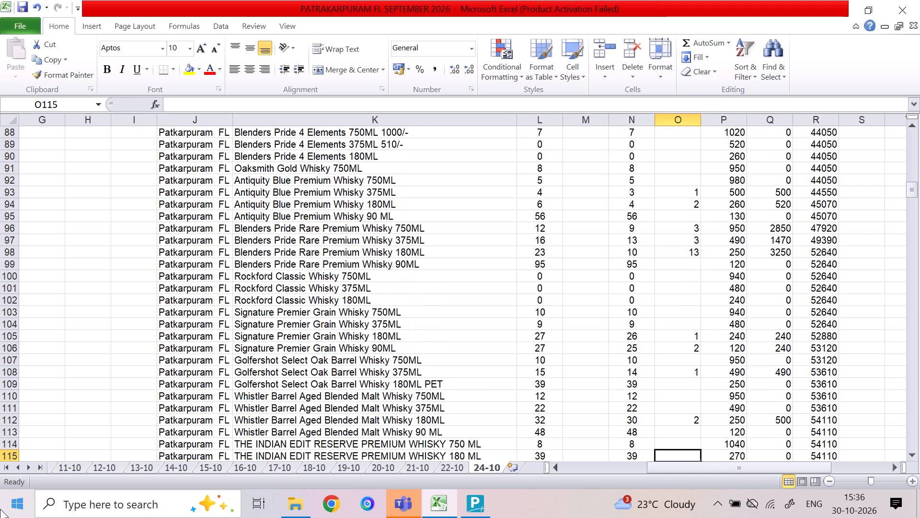
key(Down)
key(Up)
key(1)
key(Down)
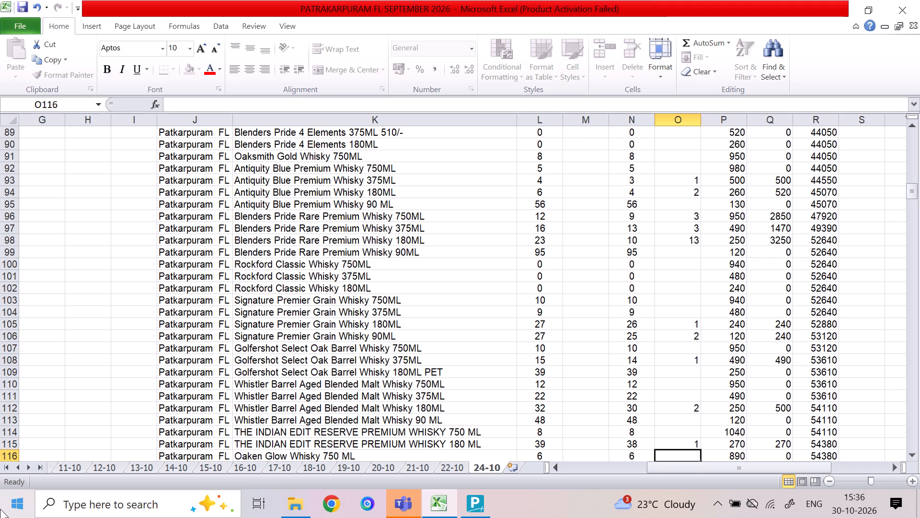
Enter C2 quantities for Oaken Glow Whisky: 1 for 750 ML and 1 for 180 ML.
key(1)
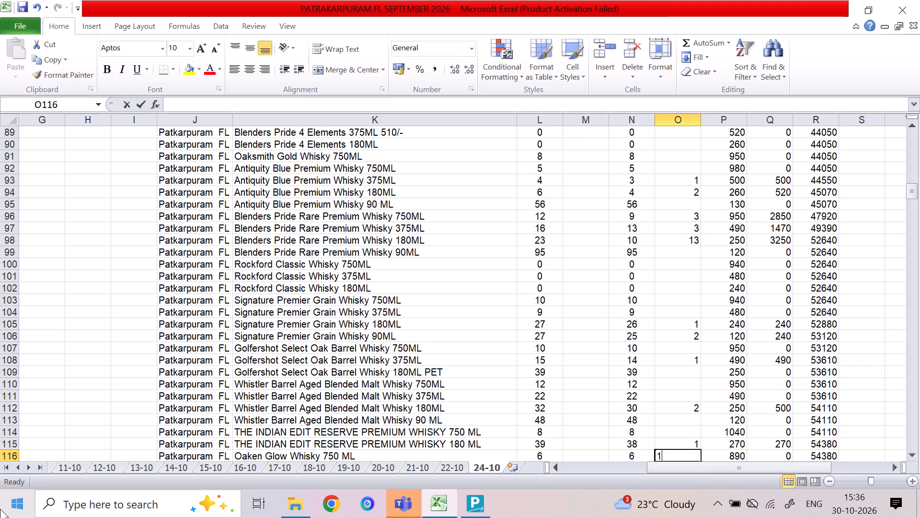
key(Down)
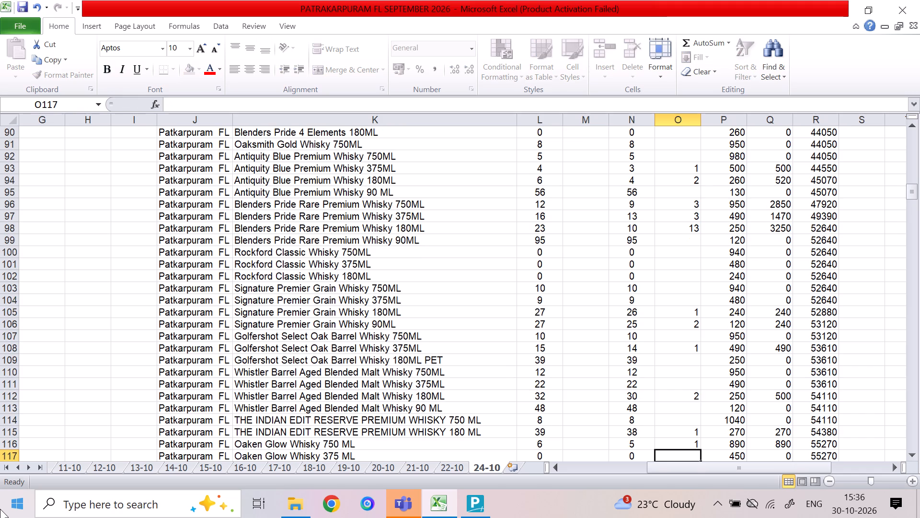
key(Down)
key(Down)
key(Up)
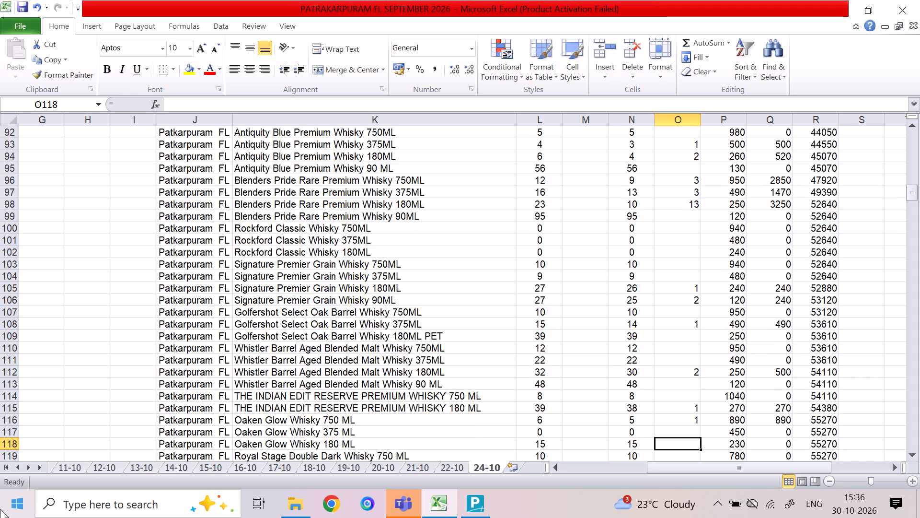
key(1)
key(Down)
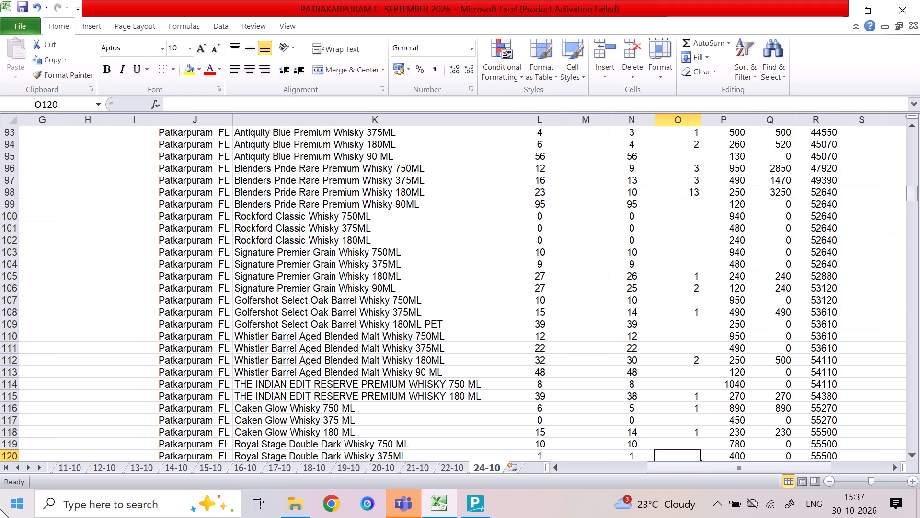
Enter a C2 quantity of 3 for Royal Stag Barrel Select Whisky 180 ML.
key(Up)
key(Up)
key(Down)
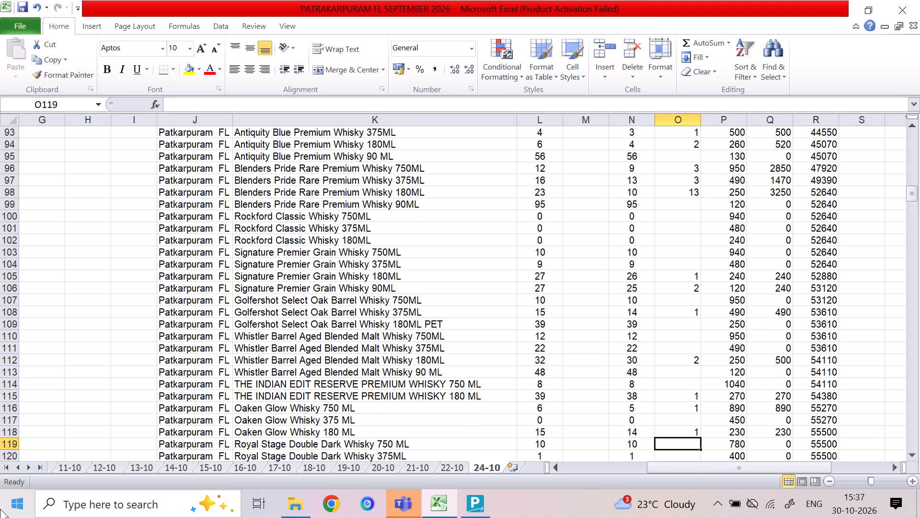
key(Down)
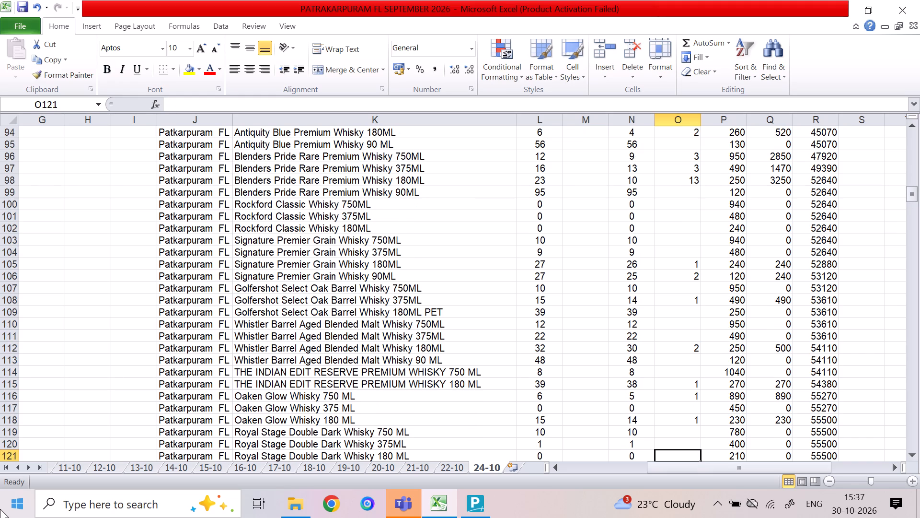
key(Down)
key(Down)
key(Down)
key(Up)
key(Up)
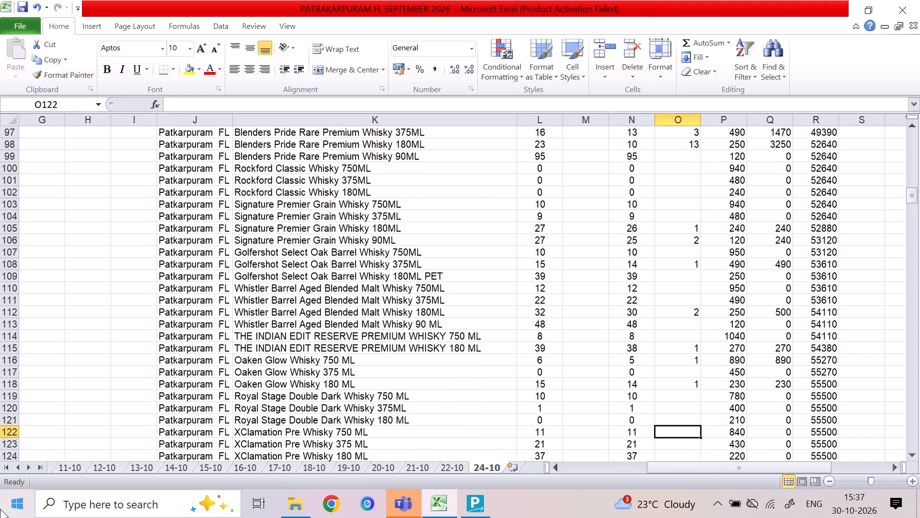
key(Down)
key(Down)
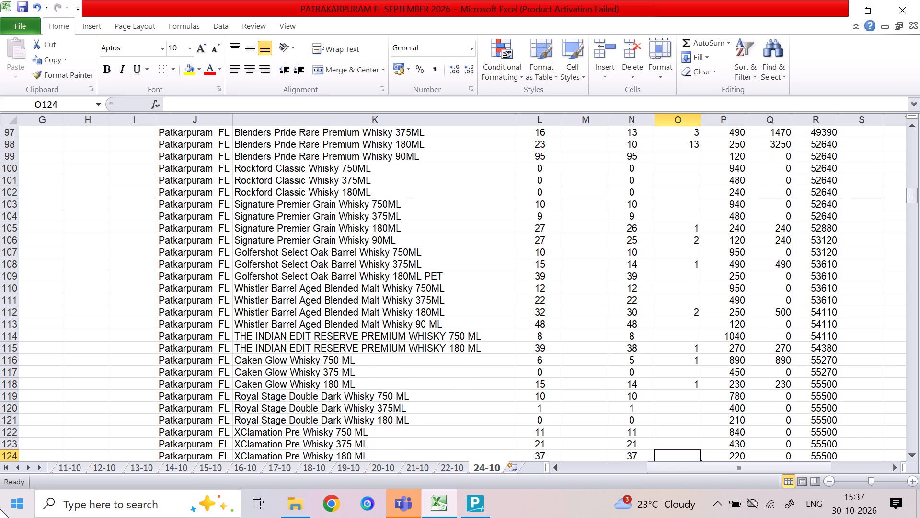
key(Down)
key(Down)
key(Down)
key(Down)
key(Down)
key(Down)
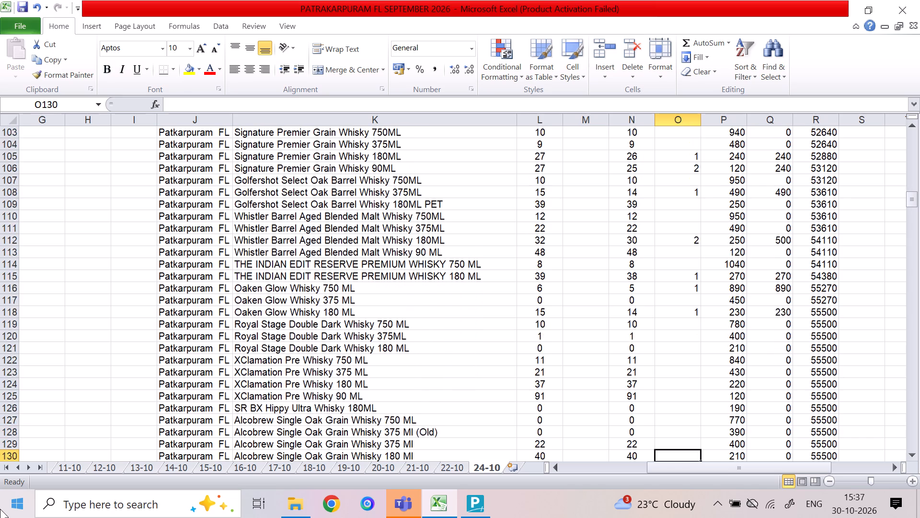
key(Down)
key(Up)
key(Up)
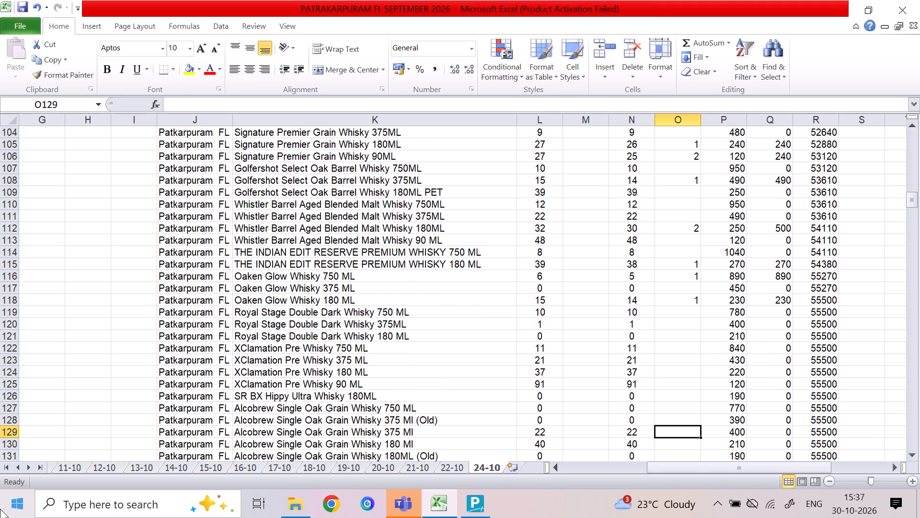
key(Down)
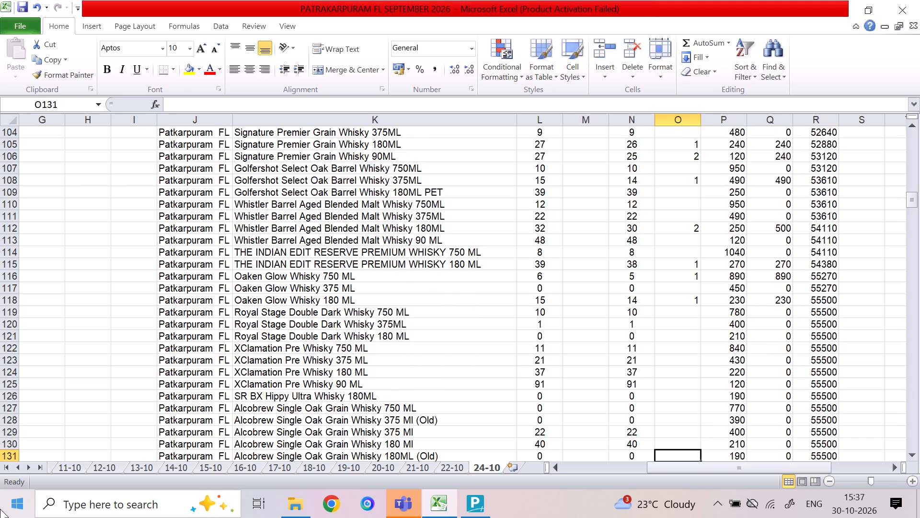
key(Down)
key(Down)
key(Down)
key(Up)
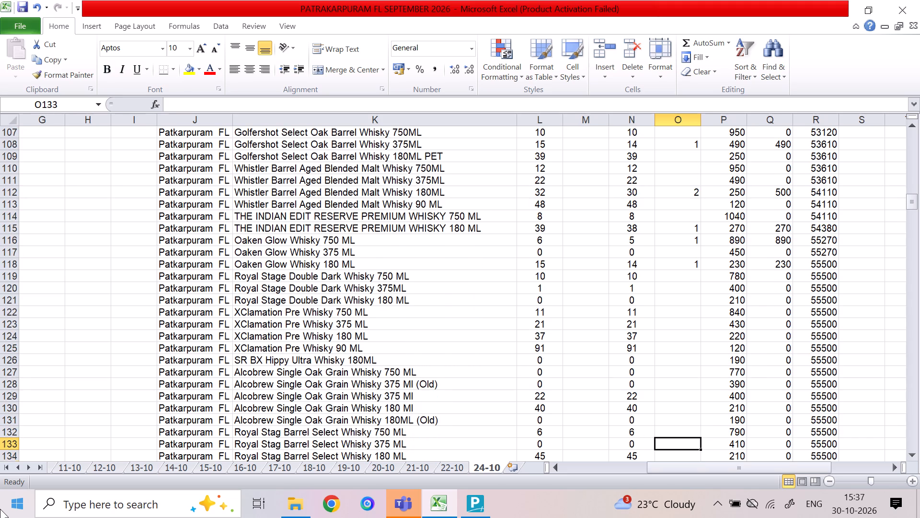
key(Up)
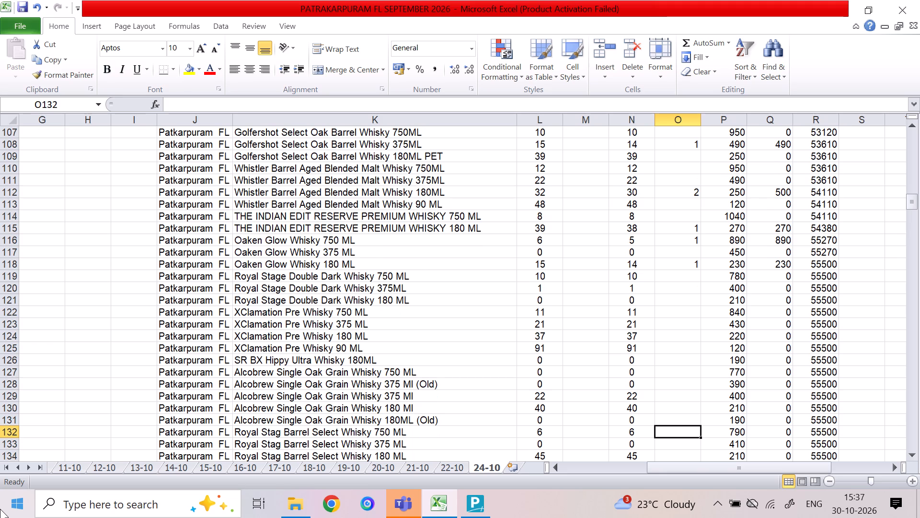
key(Down)
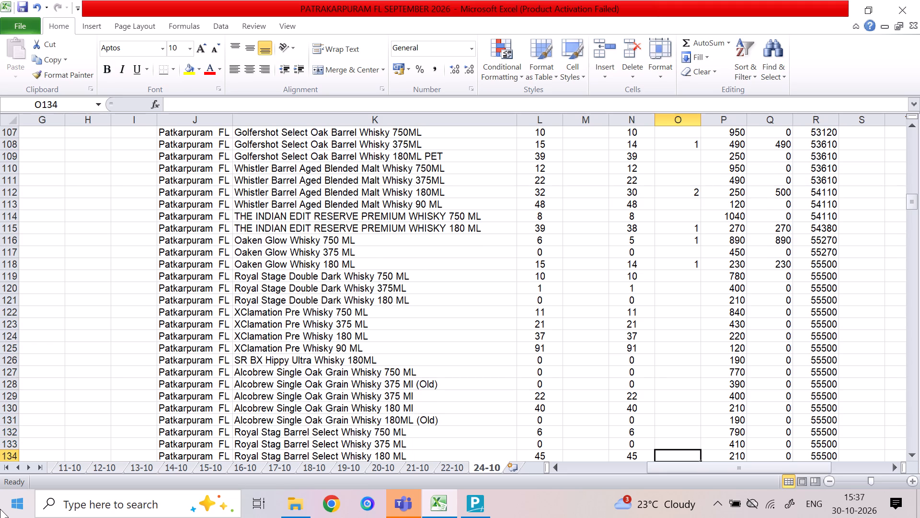
key(3)
key(Down)
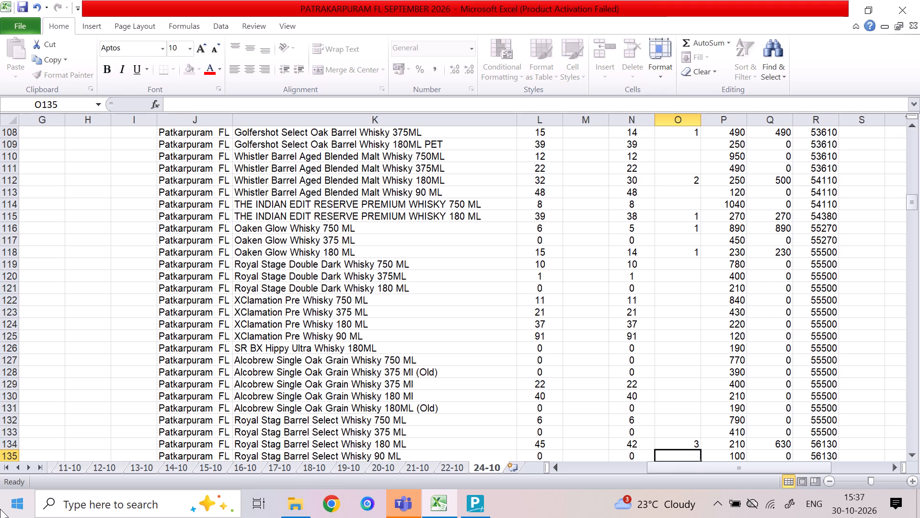
Enter a C2 quantity of 1 for IGL'S Amazing Deluxe Craft Whisky 180 ML.
key(Down)
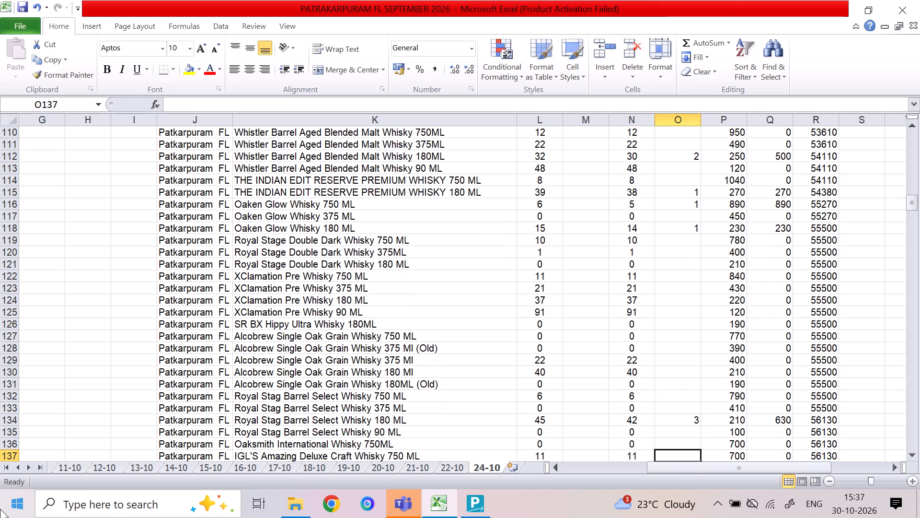
key(Down)
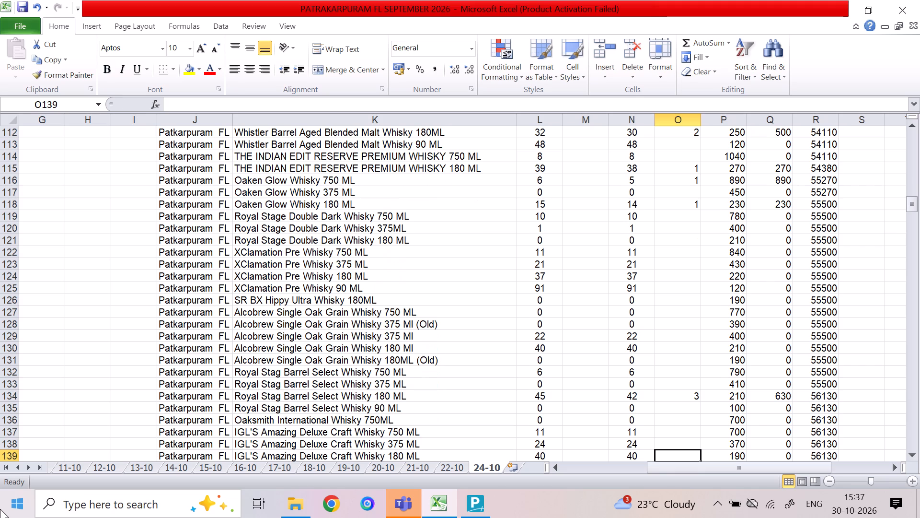
key(1)
key(Down)
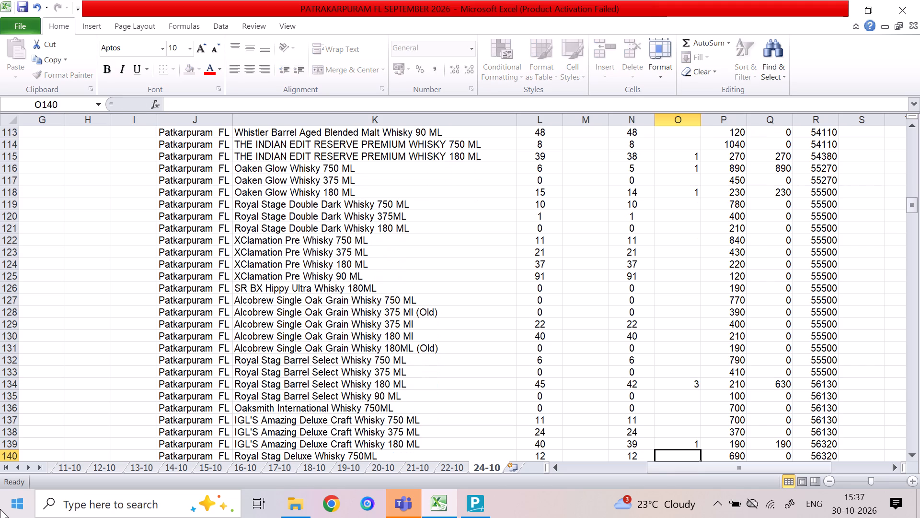
Enter a C2 quantity of 7 for Royal Stag Deluxe Whisky 375ML.
key(Down)
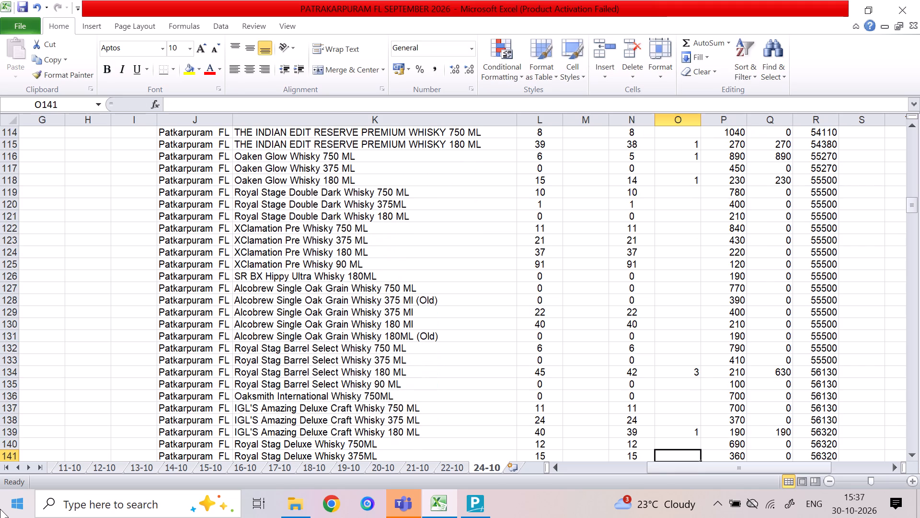
key(7)
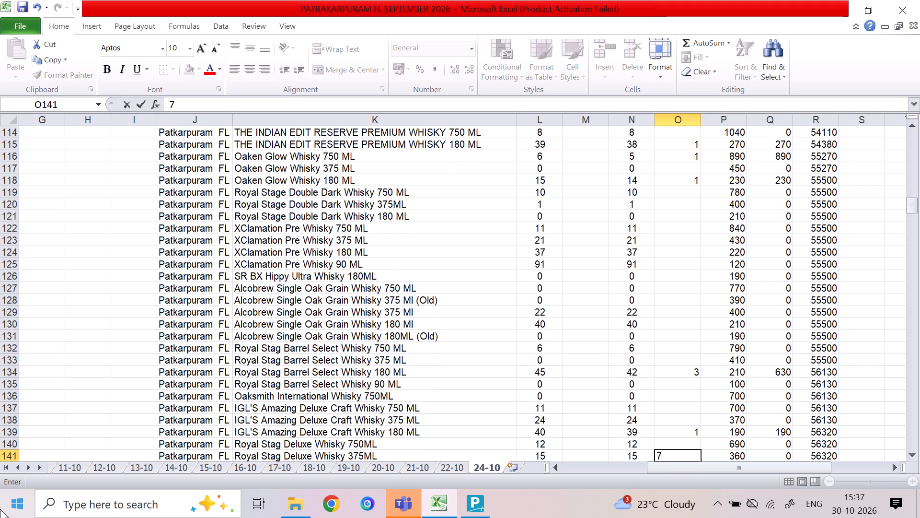
key(Down)
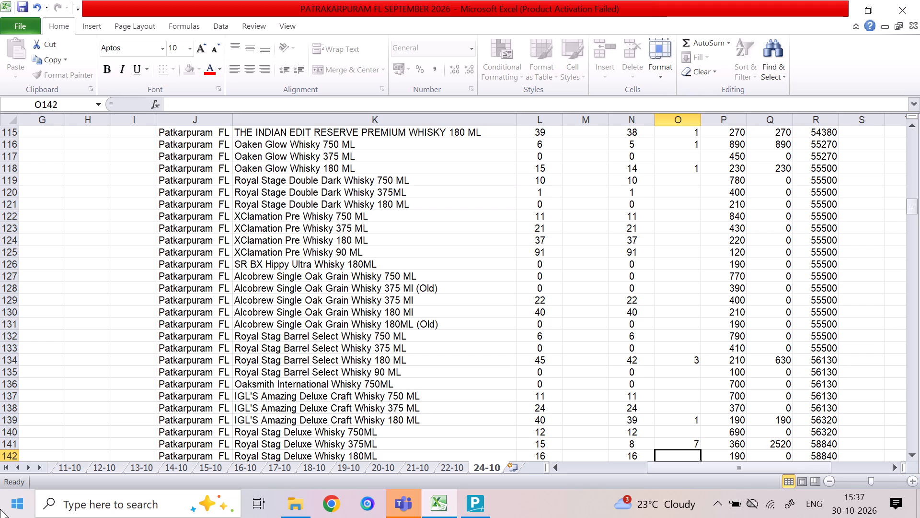
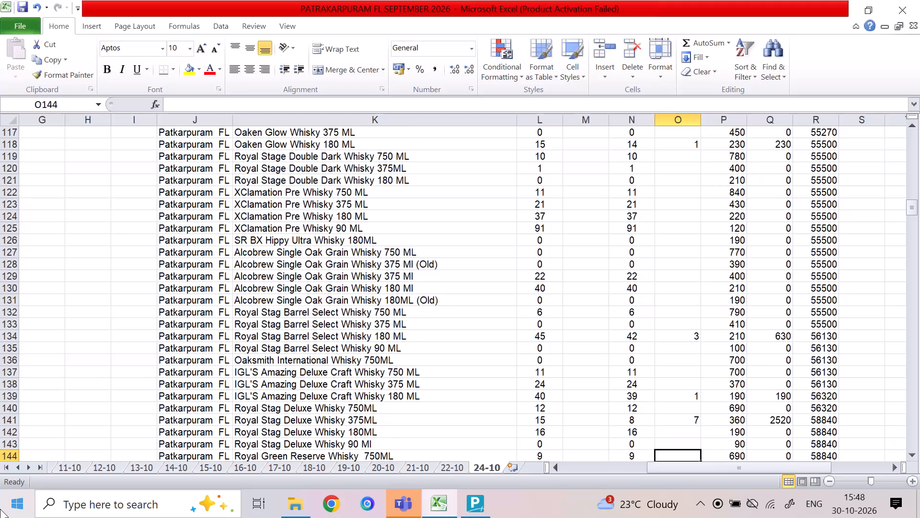
Review the stock rows from Royal Green Reserve Whisky through White & Blue Supreme Whisky.
key(Down)
key(Down)
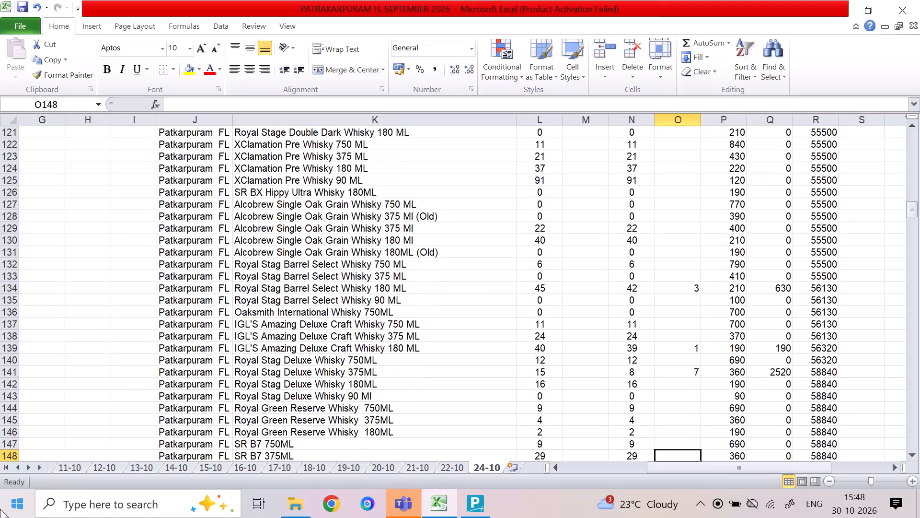
key(Up)
key(Up)
key(Up)
key(Down)
key(Down)
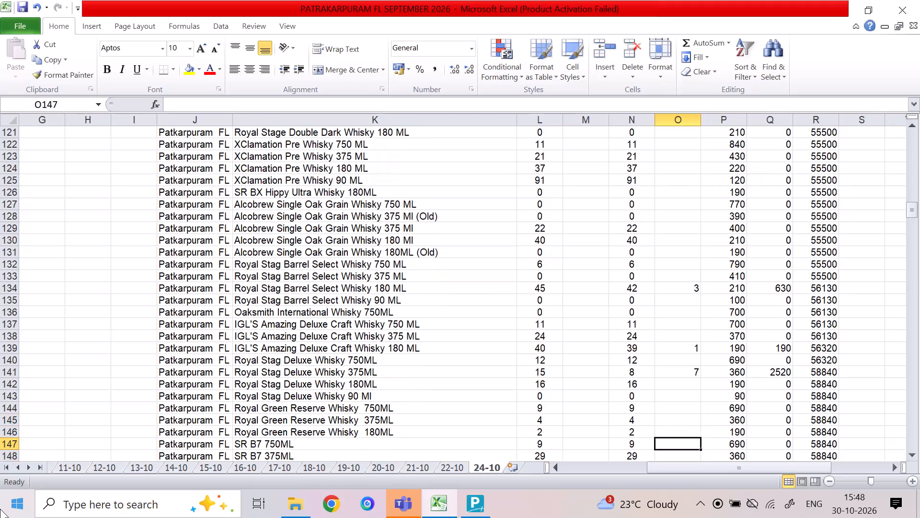
key(Down)
key(Down)
key(Up)
key(Down)
key(Down)
key(Down)
key(Down)
key(Down)
key(Down)
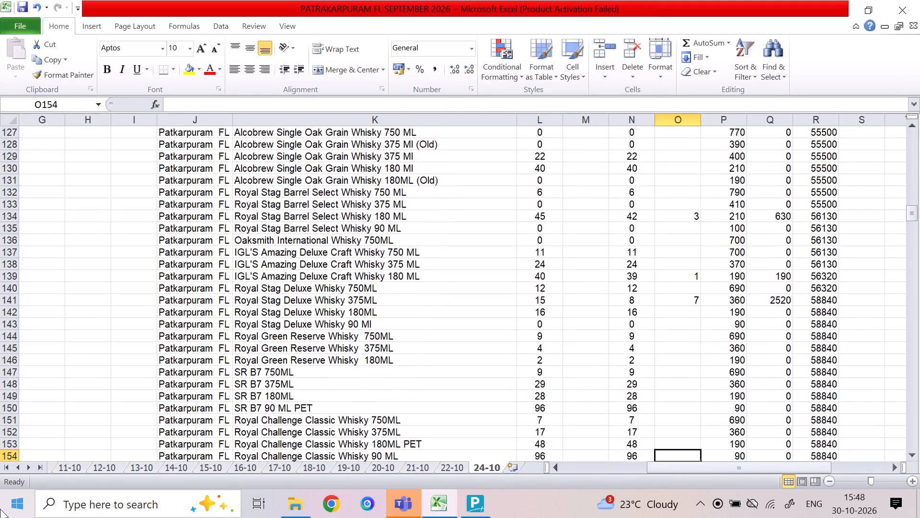
key(Down)
key(Down)
Enter a C2 quantity of 13 for Royal Stag Deluxe Whisky 180ML.
key(Up)
key(Up)
key(Up)
key(Up)
key(Up)
key(Up)
key(Up)
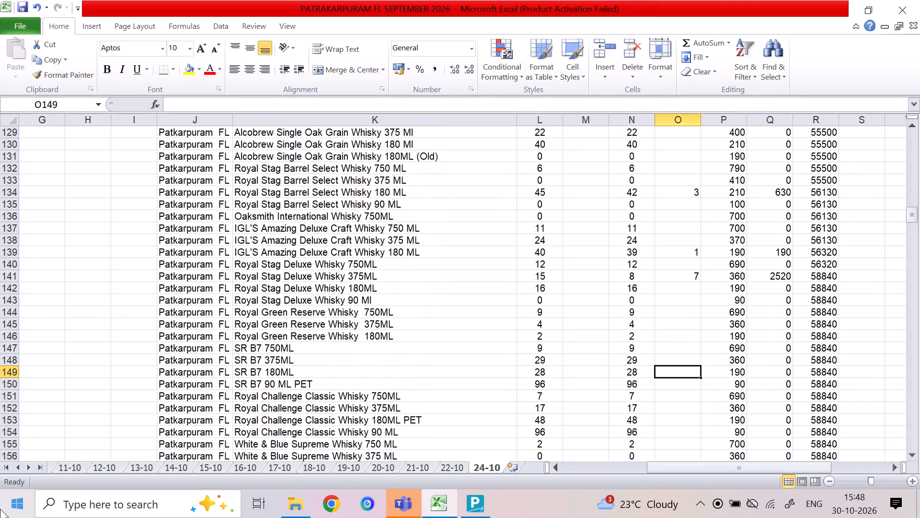
key(Up)
key(Up)
key(Up)
key(Up)
key(Up)
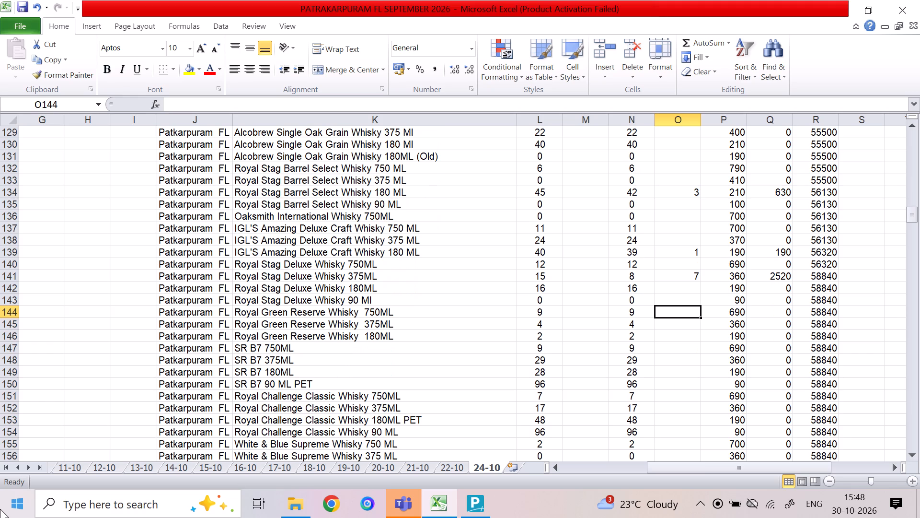
key(Up)
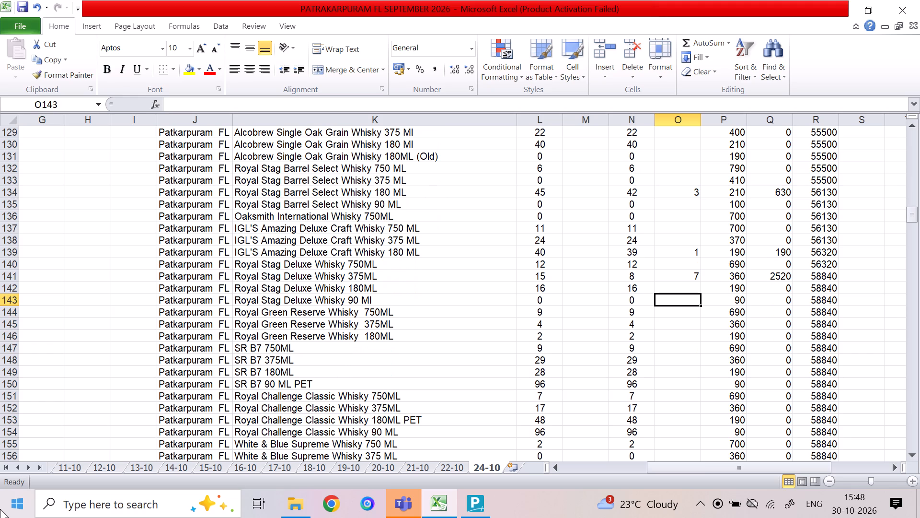
key(Up)
key(Left)
key(Up)
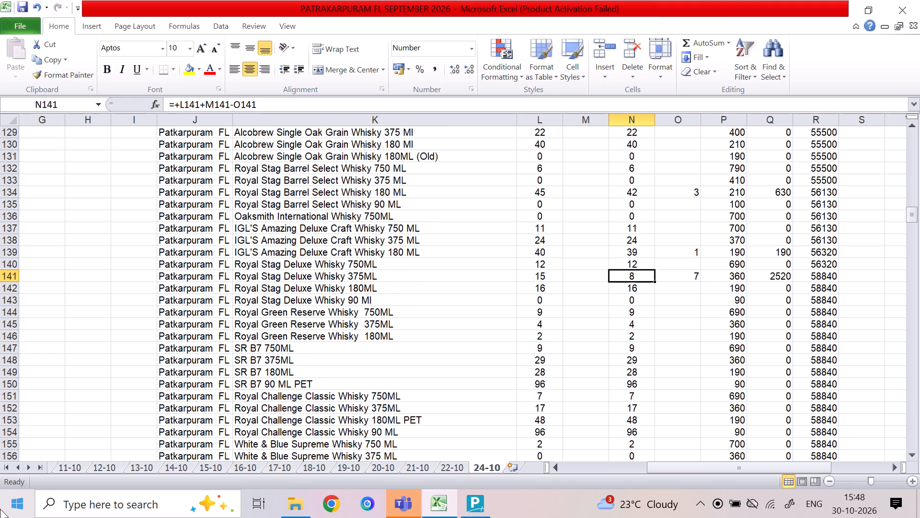
key(Down)
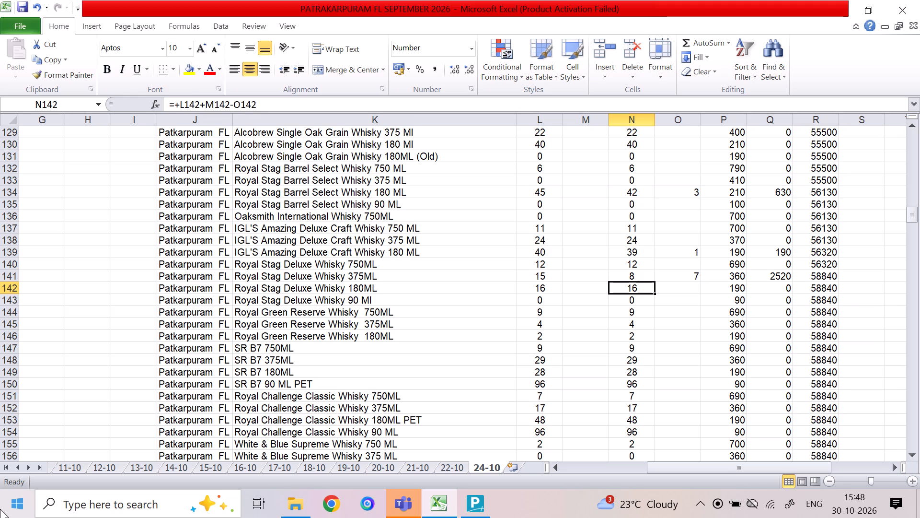
text(13)
key(Down)
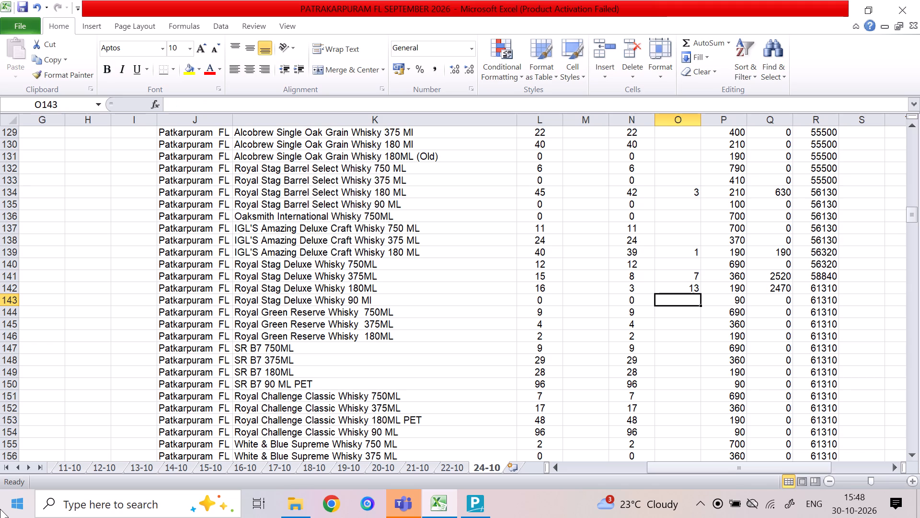
Enter C2 quantities for SR B7: 1 for 750ML, 1 for 375ML and 15 for 180ML.
key(Down)
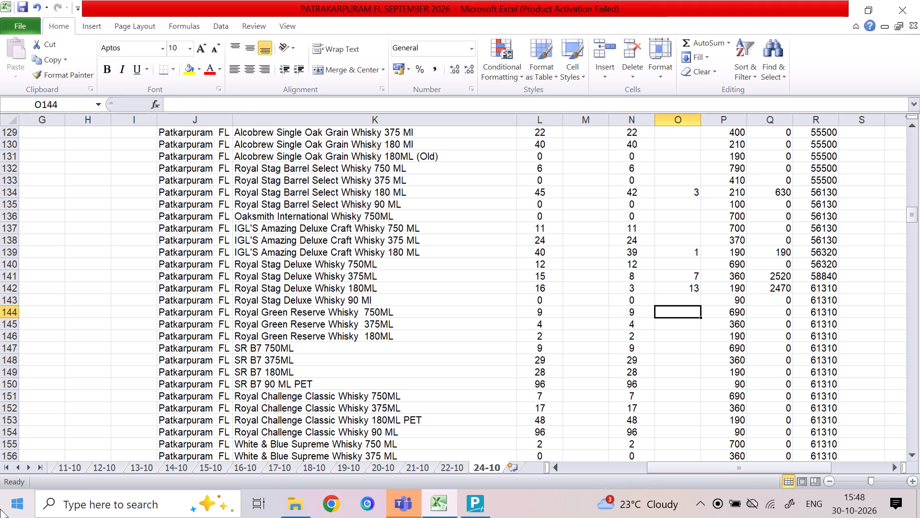
key(Down)
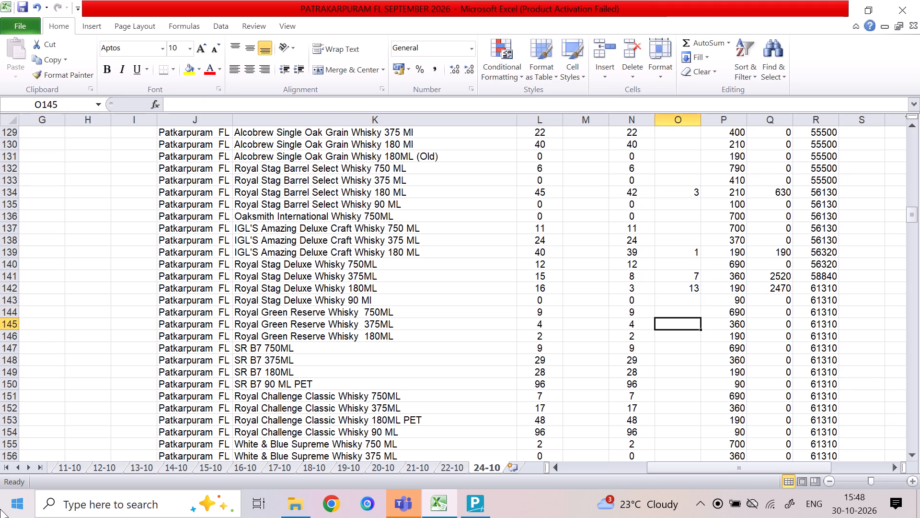
key(Down)
key(Down)
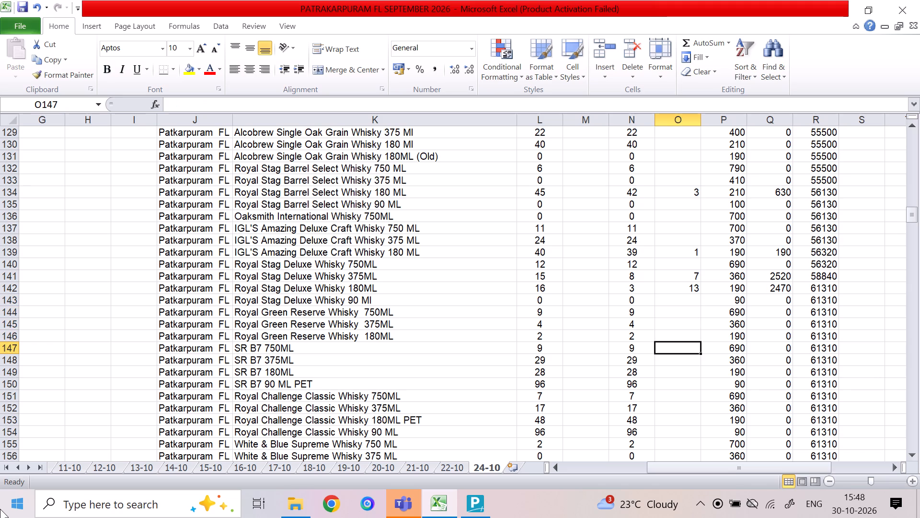
key(1)
key(Down)
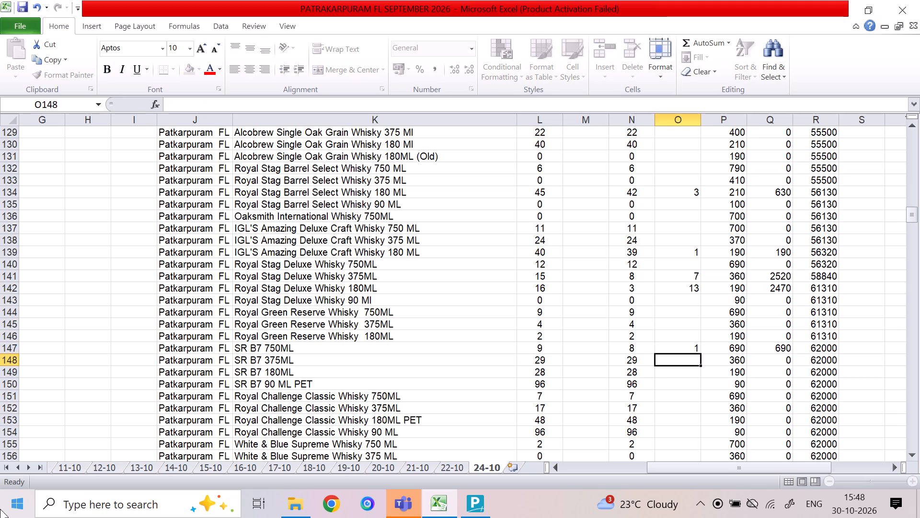
key(1)
key(Down)
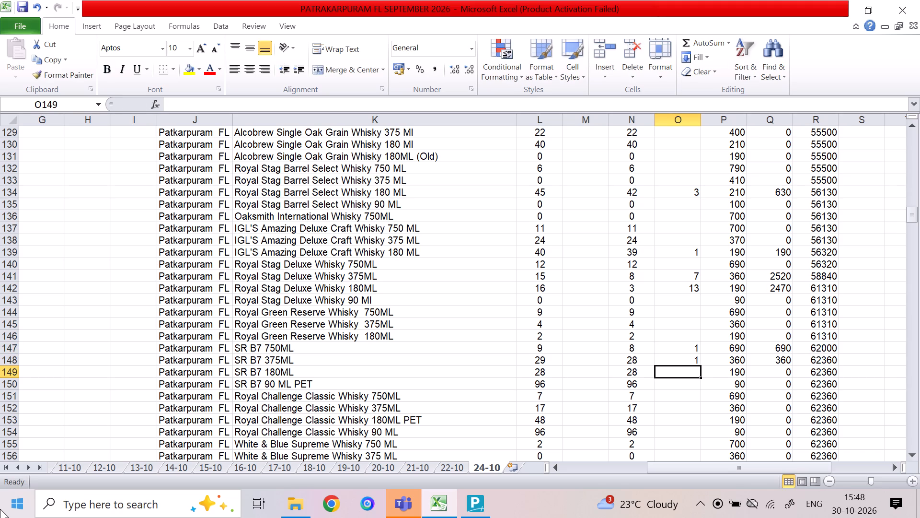
text(15)
key(Down)
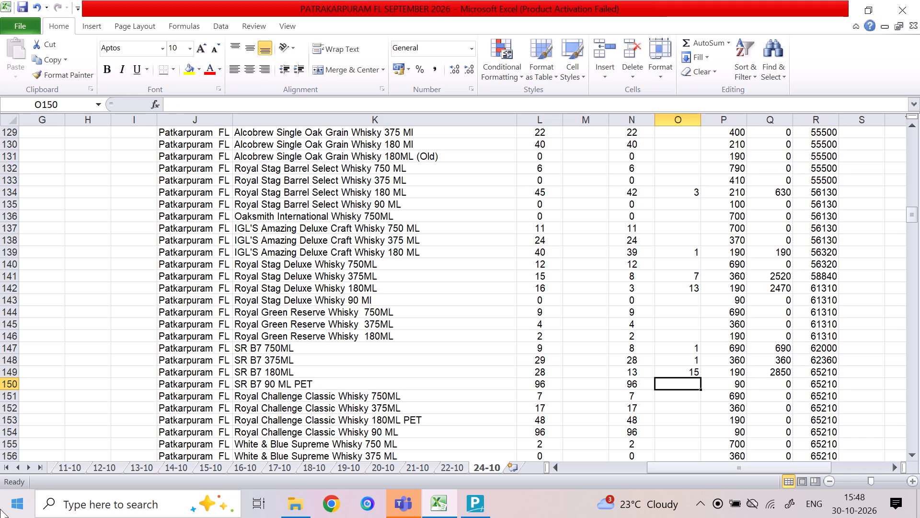
Enter C2 quantities for Royal Challenge Classic Whisky: 1 for 750ML and 9 for 180ML PET.
key(Down)
key(1)
key(Down)
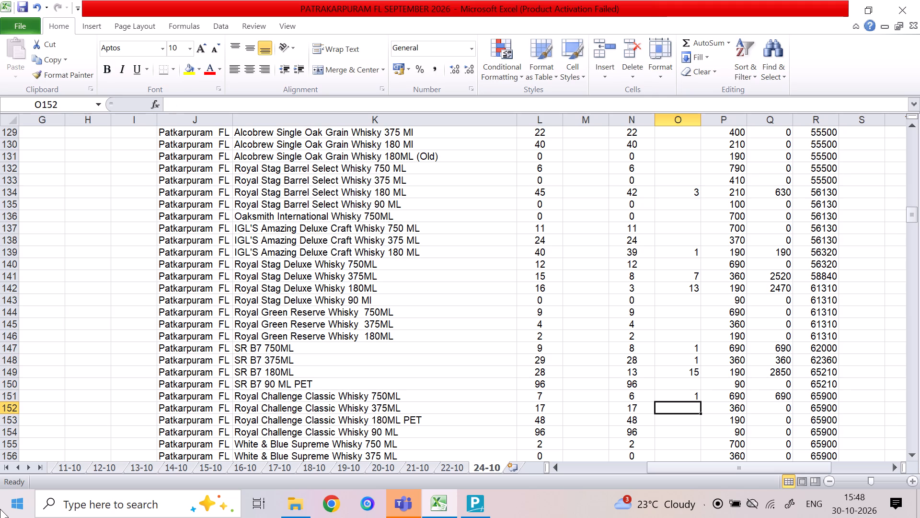
key(Down)
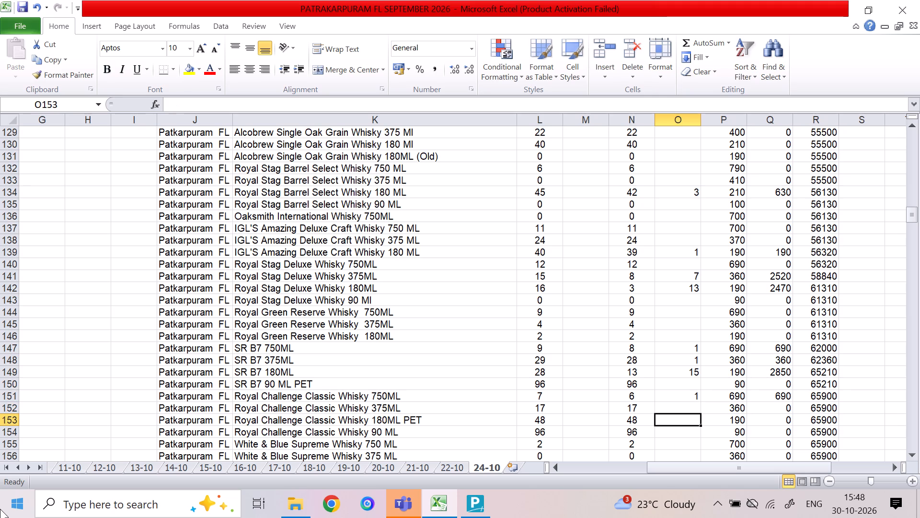
key(9)
key(Down)
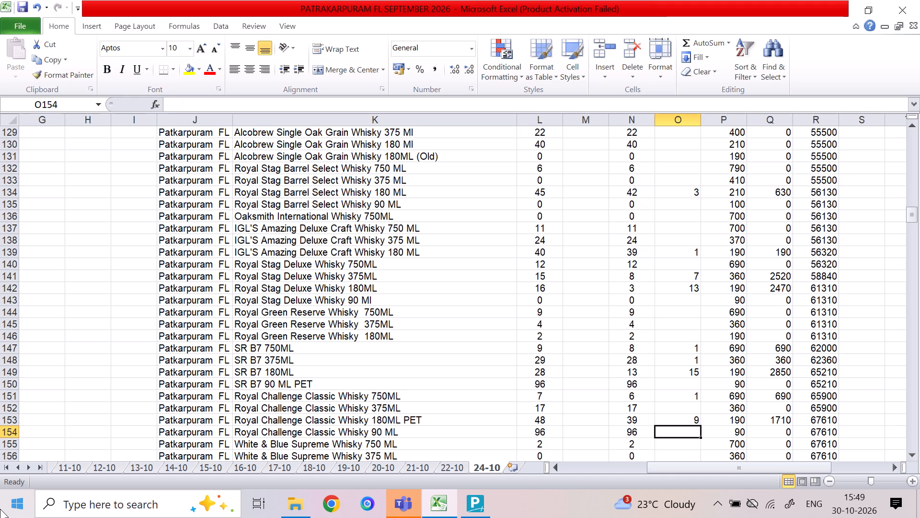
Enter a C2 quantity of 2 for All Seasons Rare Reserve Whisky 180ML.
key(Down)
key(Down)
key(Down)
key(Down)
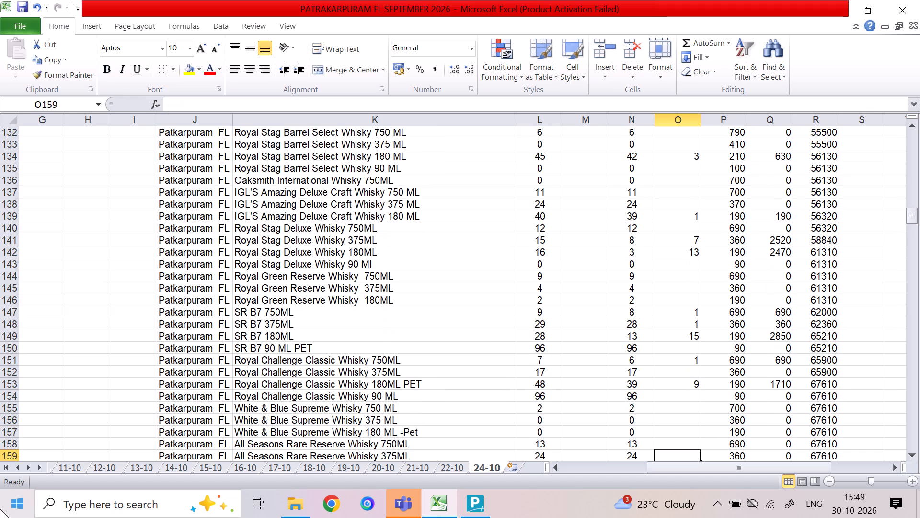
key(Down)
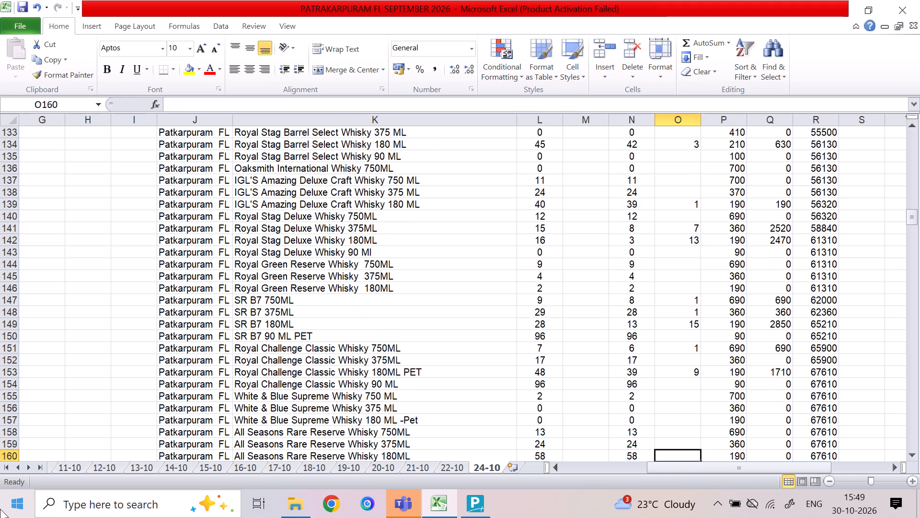
key(2)
key(Down)
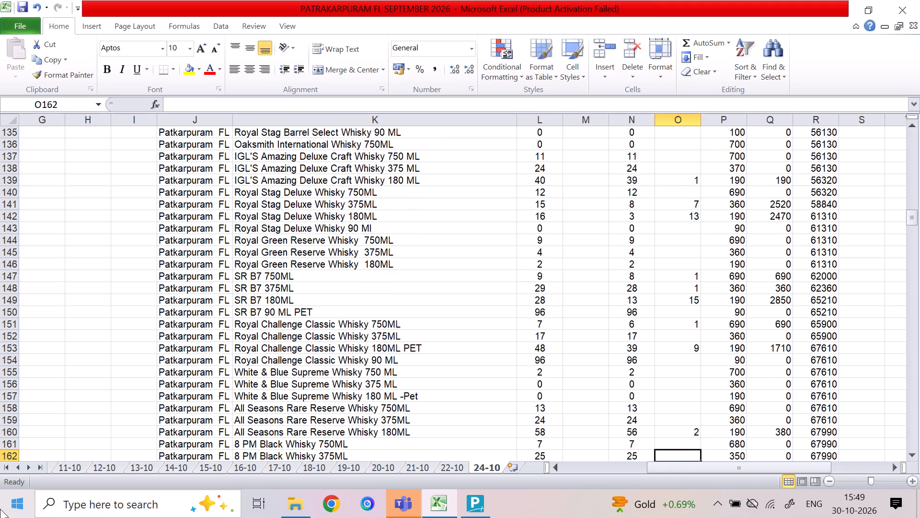
Enter a C2 quantity of 1 for 8 PM Black Whisky 180ML PET.
key(Down)
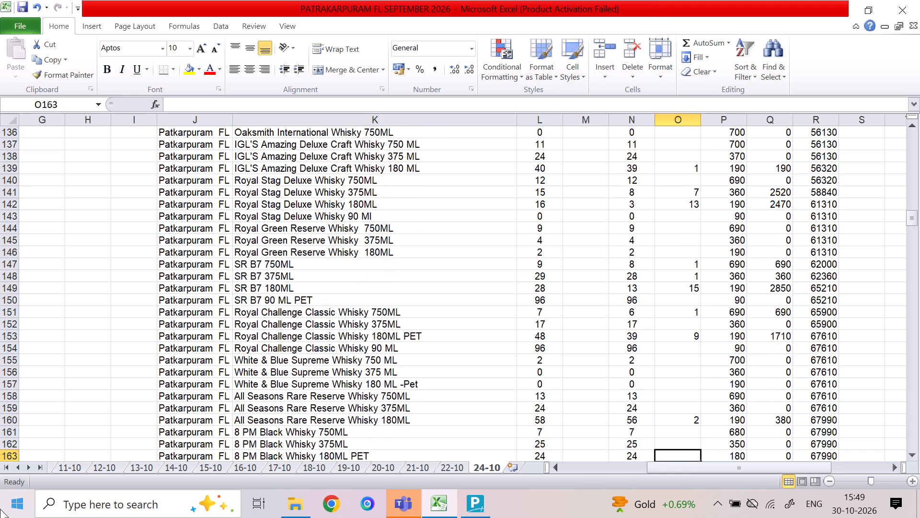
key(1)
key(Down)
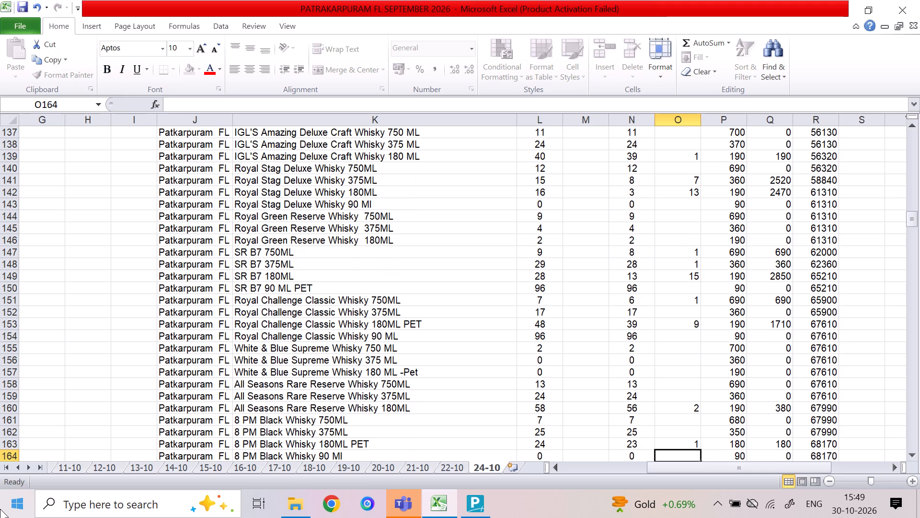
Enter a C2 quantity of 6 for 9 RACE COURCE SUPERIOR GRAIN WHISKY 180ML.
key(Down)
key(Down)
key(Down)
key(Down)
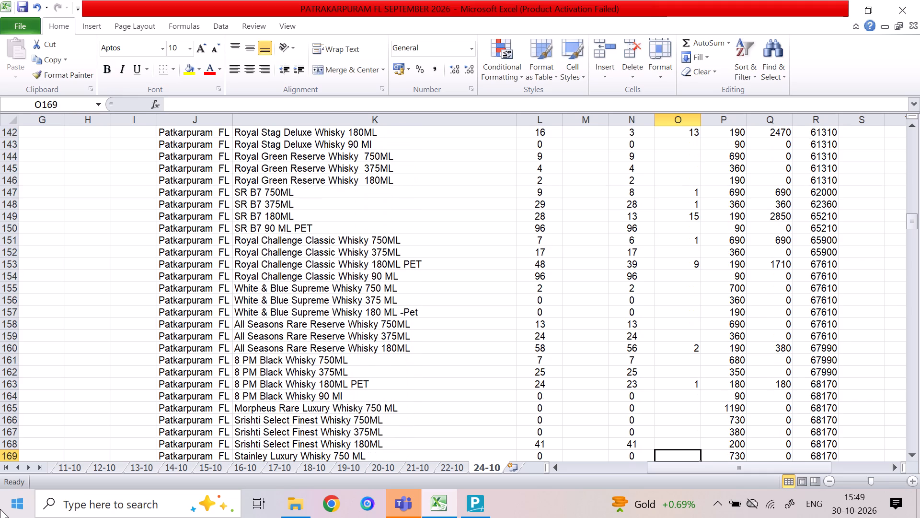
key(Down)
key(Down)
key(Down)
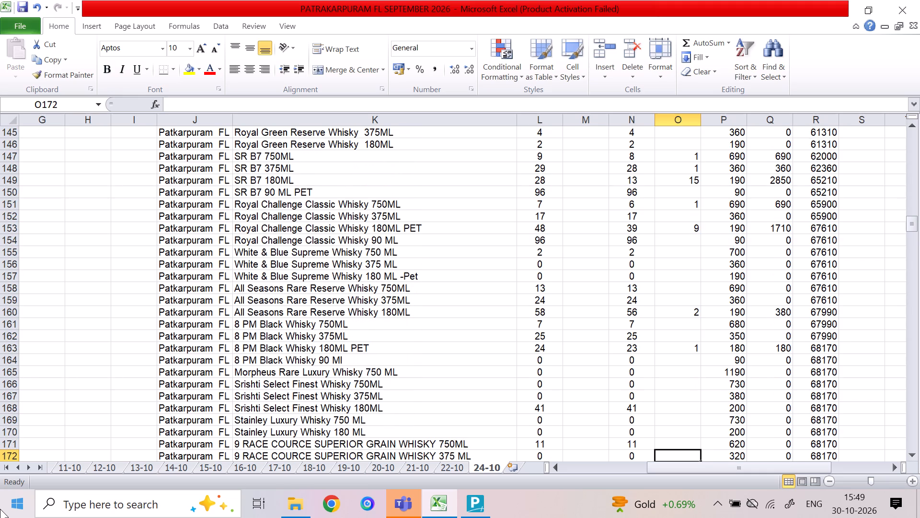
key(Down)
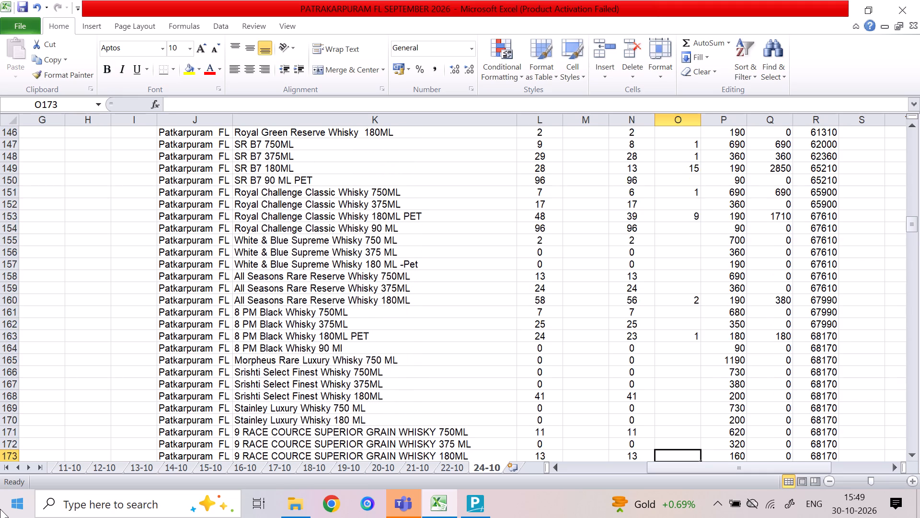
key(Down)
key(Up)
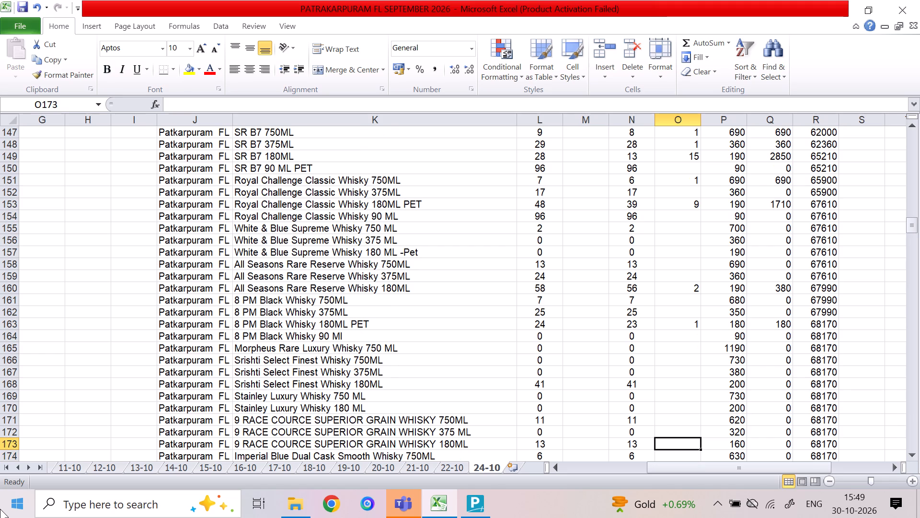
key(6)
key(Down)
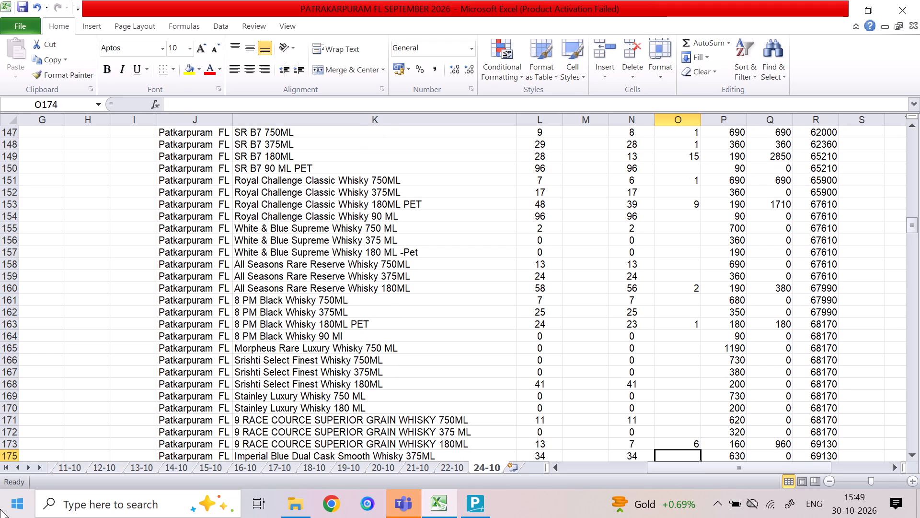
Enter a C2 quantity of 2 for Imperial Blue Dual Cask Smooth Whisky 375ML.
key(2)
key(Down)
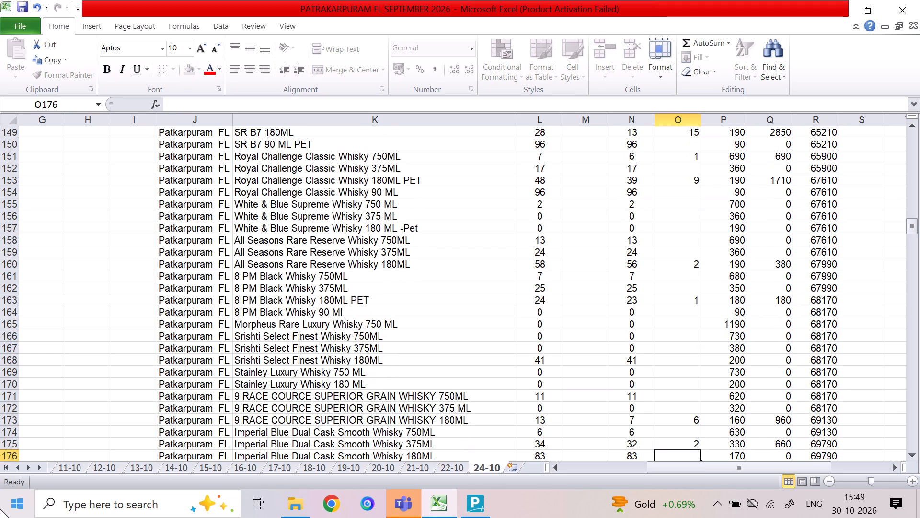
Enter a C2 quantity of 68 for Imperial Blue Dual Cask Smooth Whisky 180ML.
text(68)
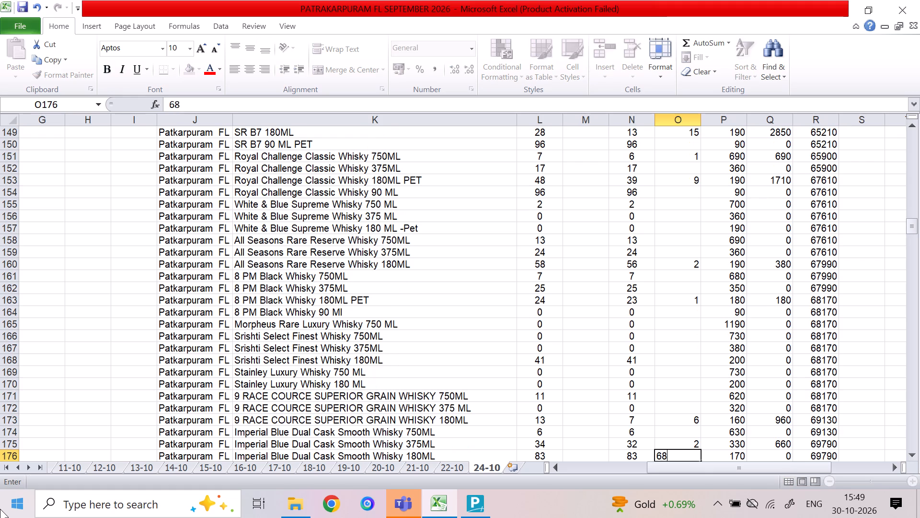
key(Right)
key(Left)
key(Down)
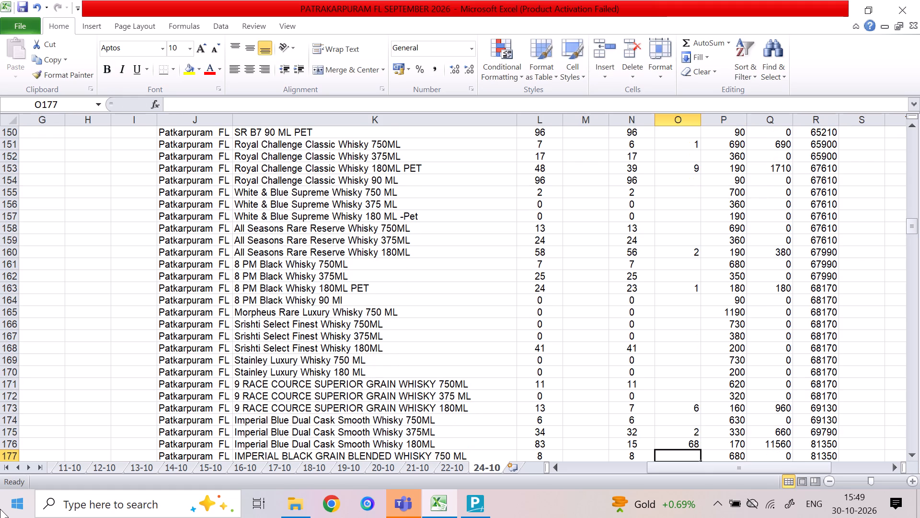
Set the C2 quantity of Imperial Blue Dual Cask Smooth Whisky 180ML to 15.
key(Up)
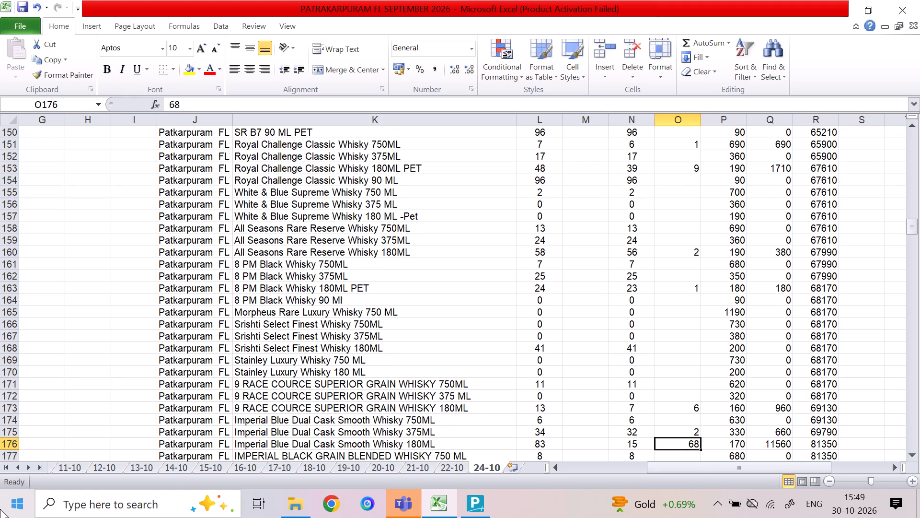
text(15)
key(Down)
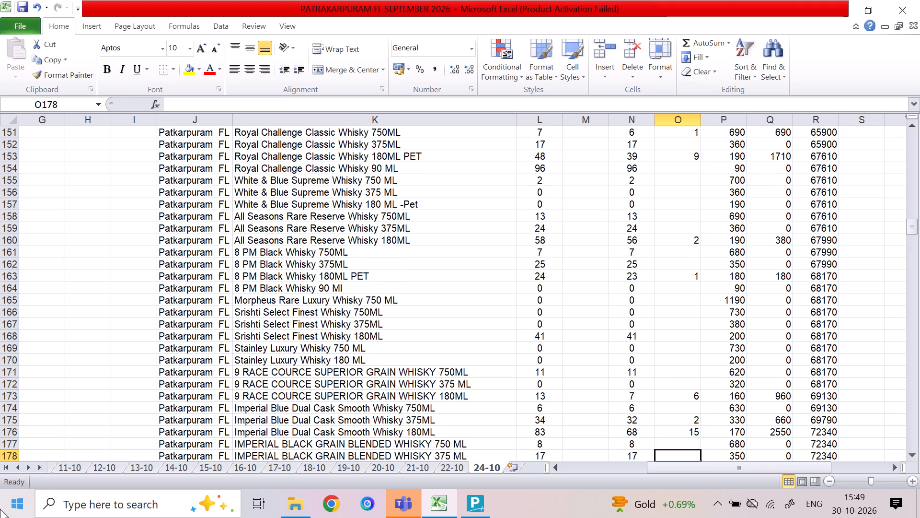
Enter a C2 quantity of 1 for both After Dark Wishky 750ML and After Dark Wishky 375ML.
key(Down)
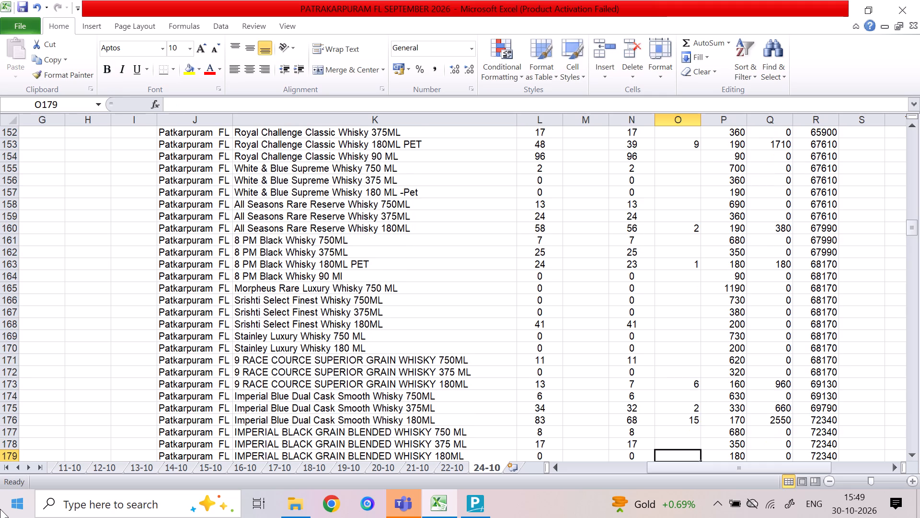
key(Down)
key(Down)
key(Down)
key(Down)
key(Down)
key(Up)
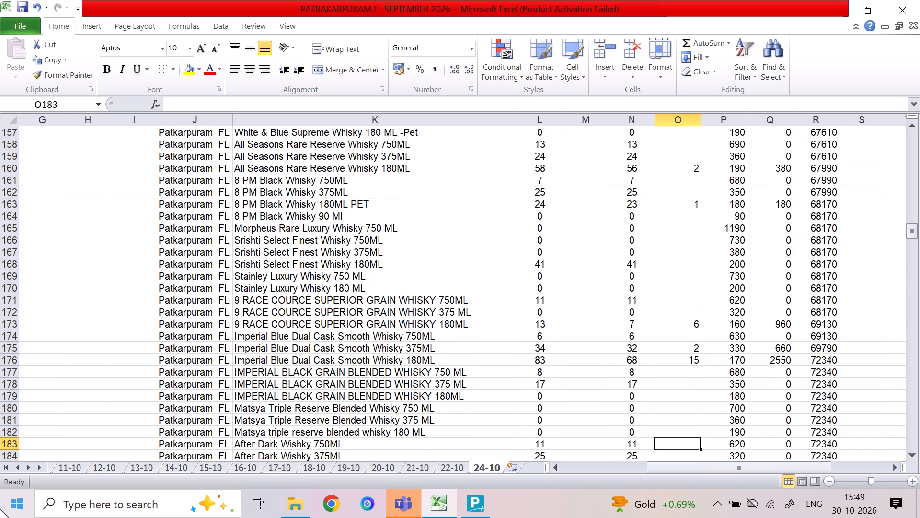
key(1)
key(Down)
key(1)
key(Down)
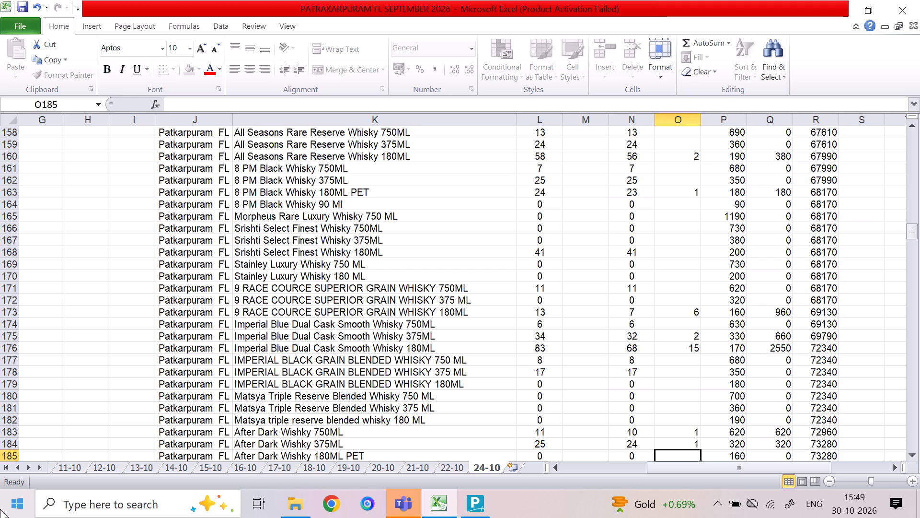
Enter C2 quantities for Iconiq White Deluxe Whisky: 3 for 750ML, 13 for 375ML and 69 for 180ML.
key(Down)
key(Down)
key(Up)
key(Up)
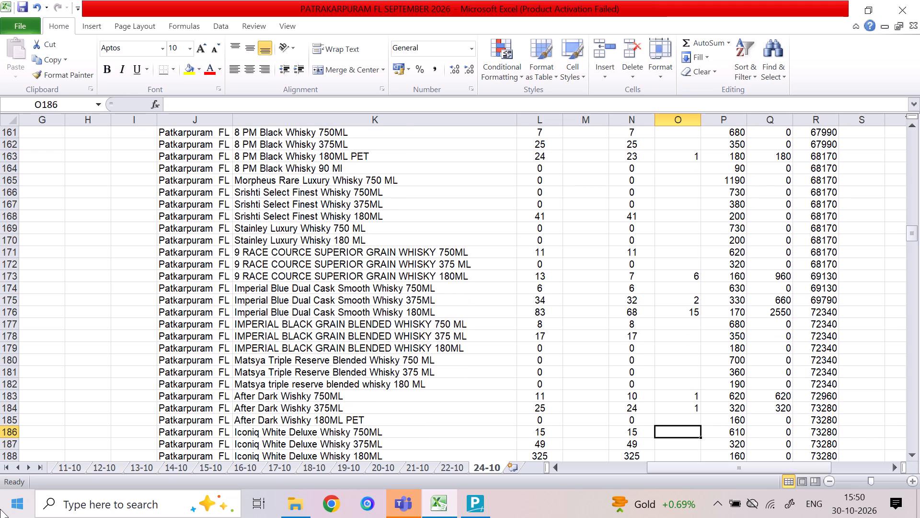
key(3)
key(Down)
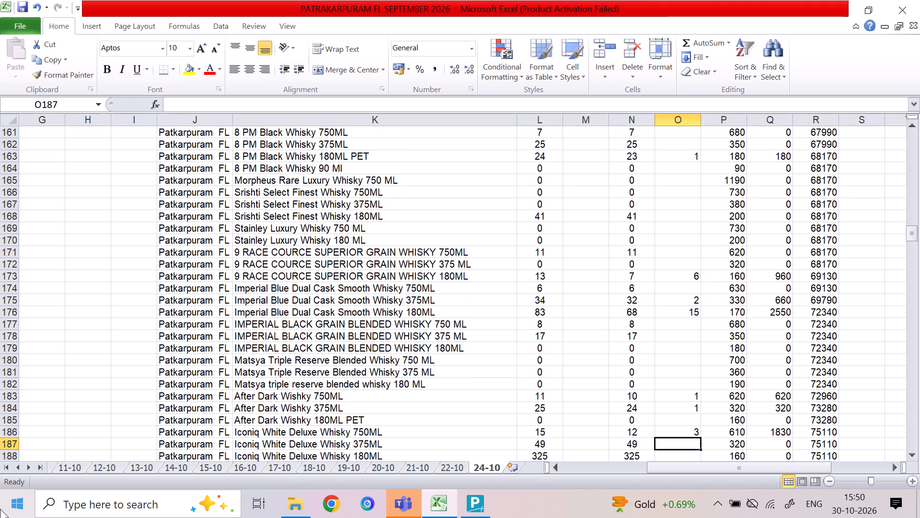
text(13)
key(Down)
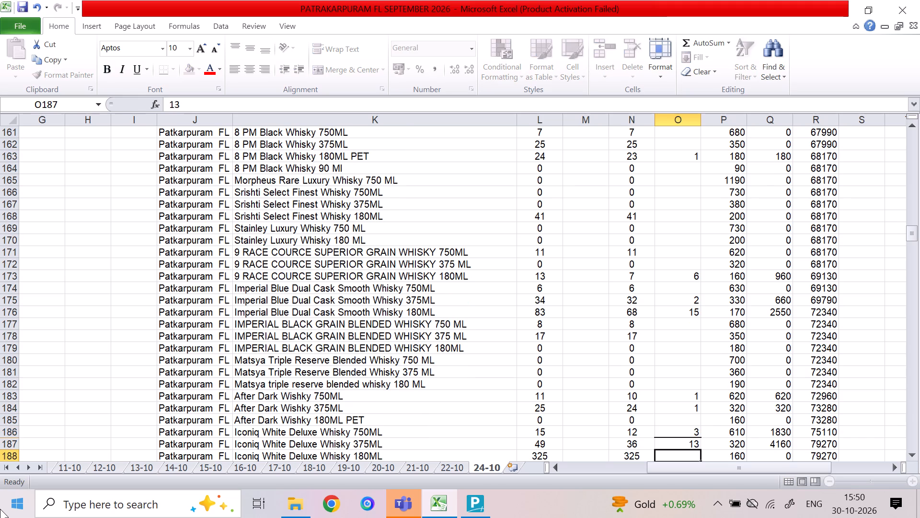
text(69)
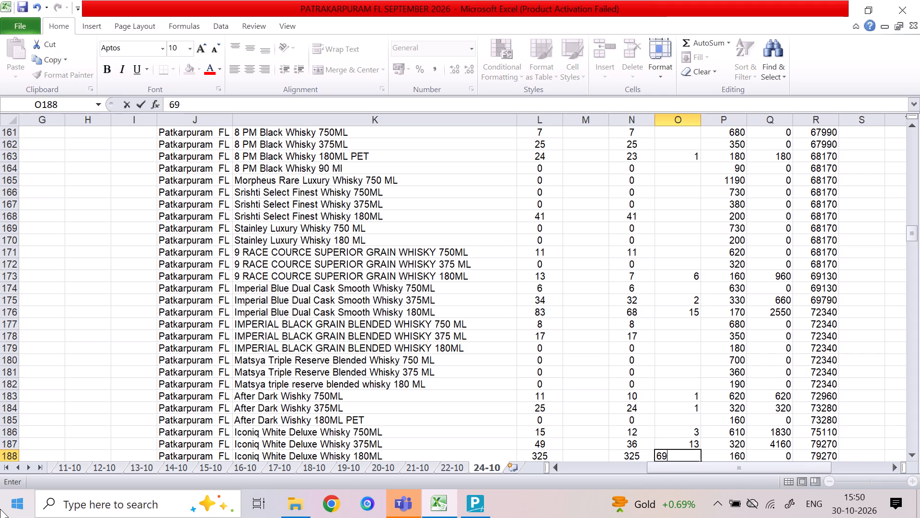
key(Down)
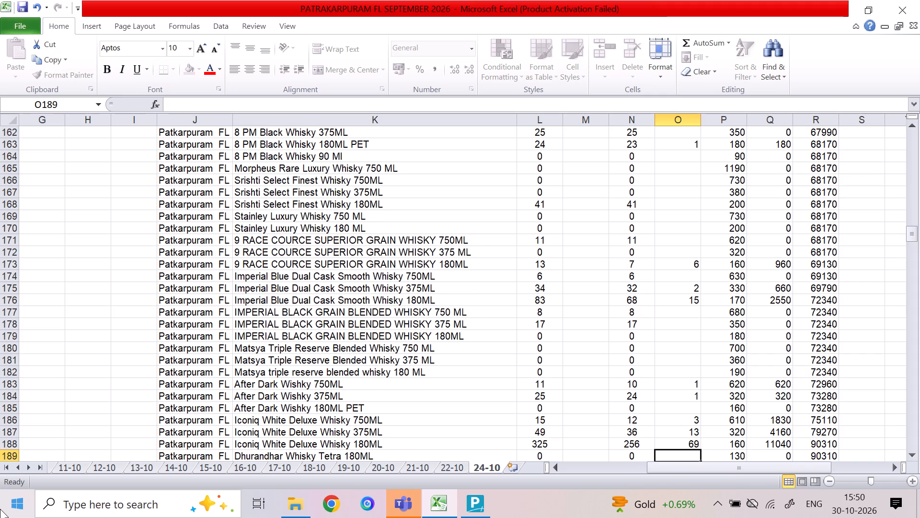
Enter a C2 quantity of 17 for Brothers & Co. Finest Whisky 90 ML.
key(Down)
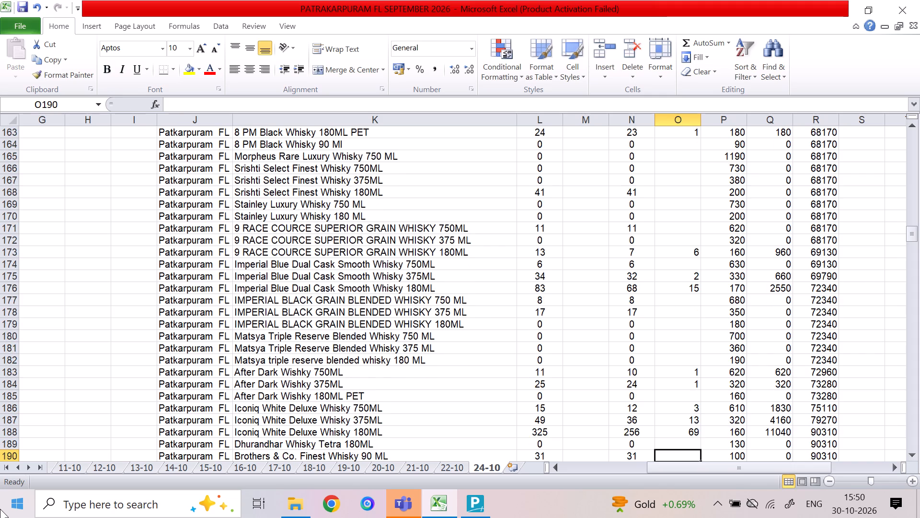
key(Down)
key(Up)
text(17)
key(Down)
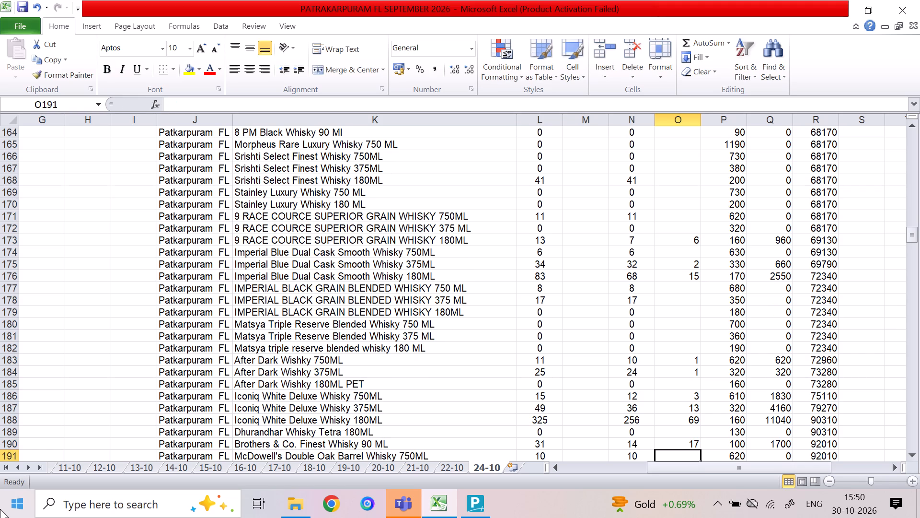
Enter a C2 quantity of 1 for Iconiq White IQ Select Whisky 180 ML -PET.
key(Down)
key(Down)
key(Down)
key(Down)
key(Down)
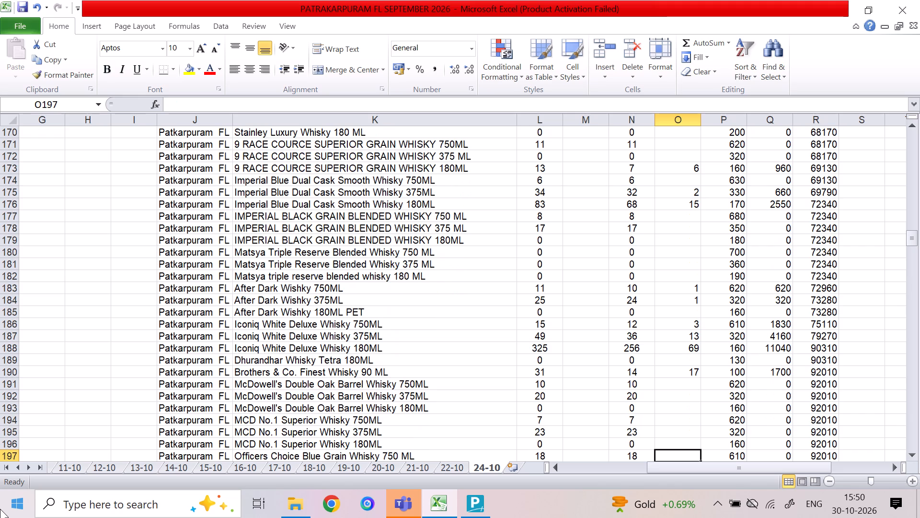
key(Down)
key(Down)
key(Up)
key(Down)
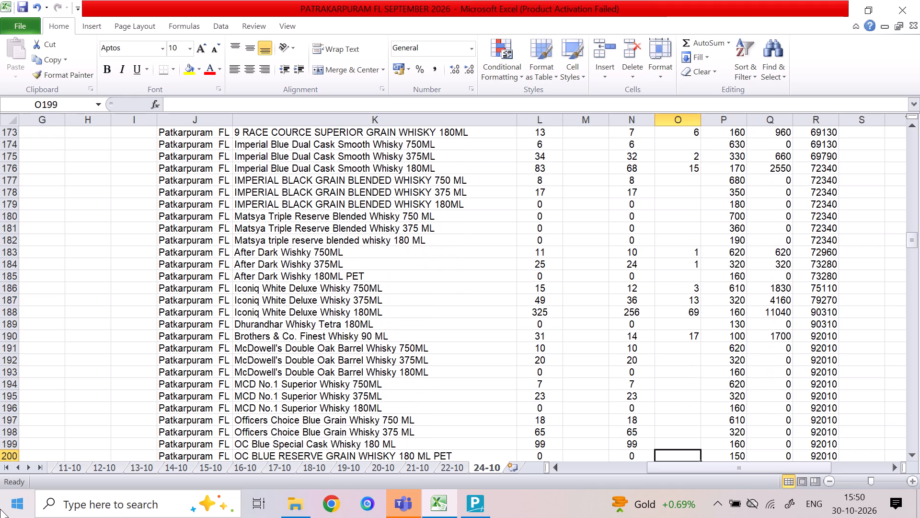
key(Down)
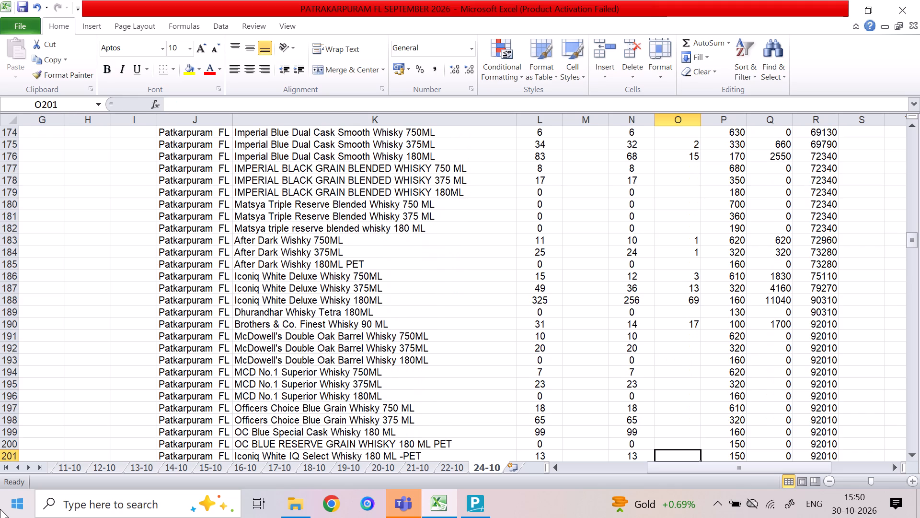
key(1)
key(Down)
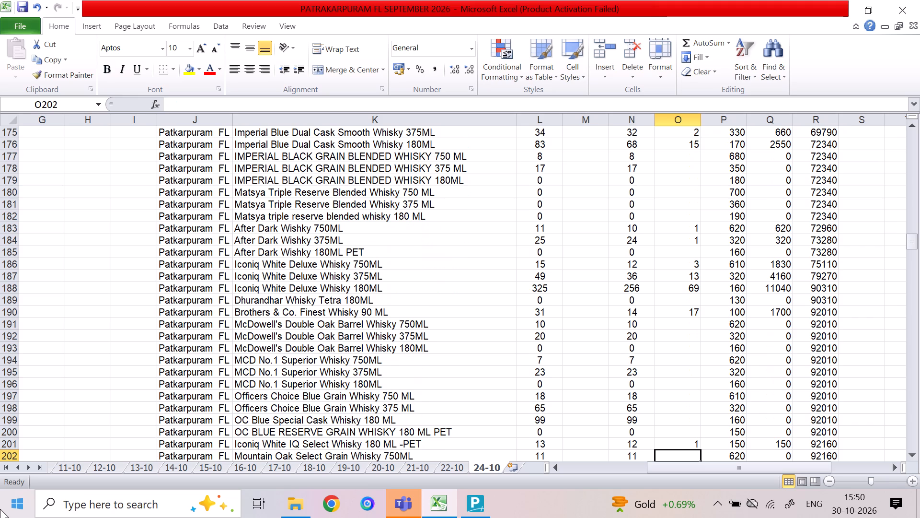
Enter a C2 quantity of 8 for Mountain Oak Select Grain Whisky 180ML.
key(Down)
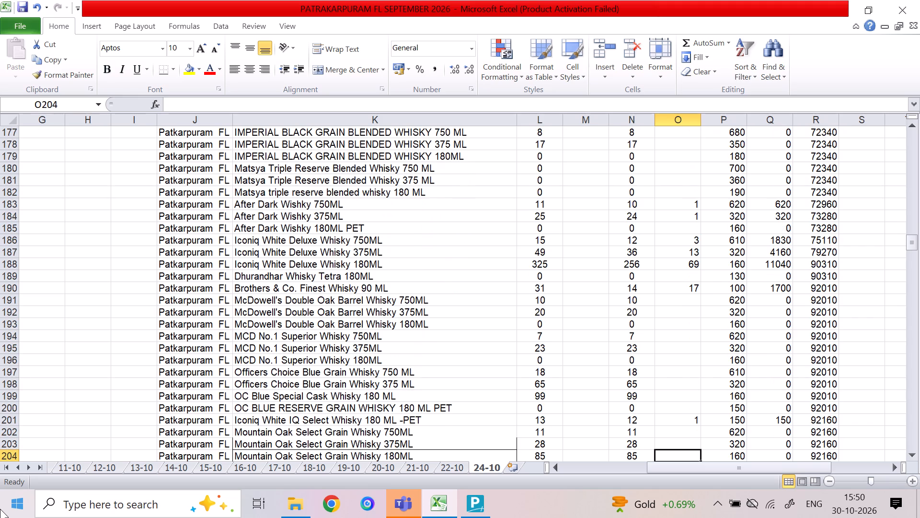
key(8)
key(Down)
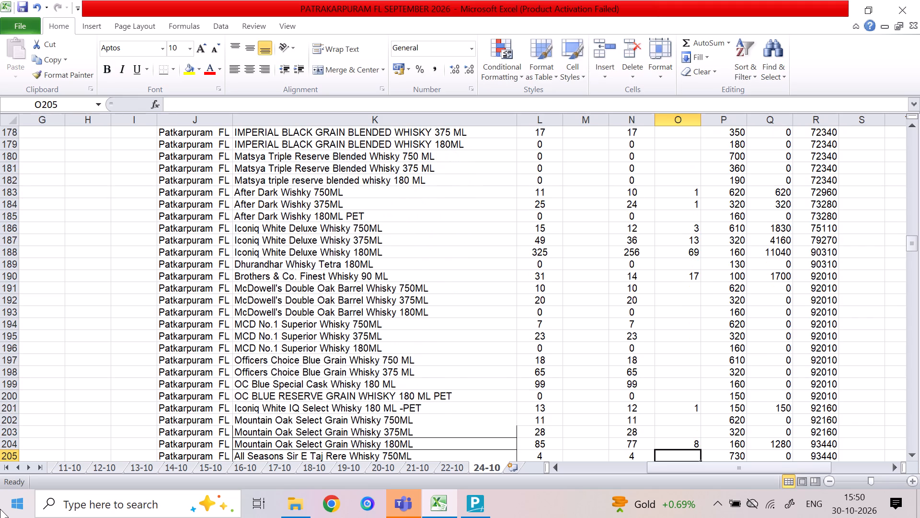
Enter a C2 quantity of 1 for All Seasons Sir E Taj Rare Whisky 375 ML.
key(Up)
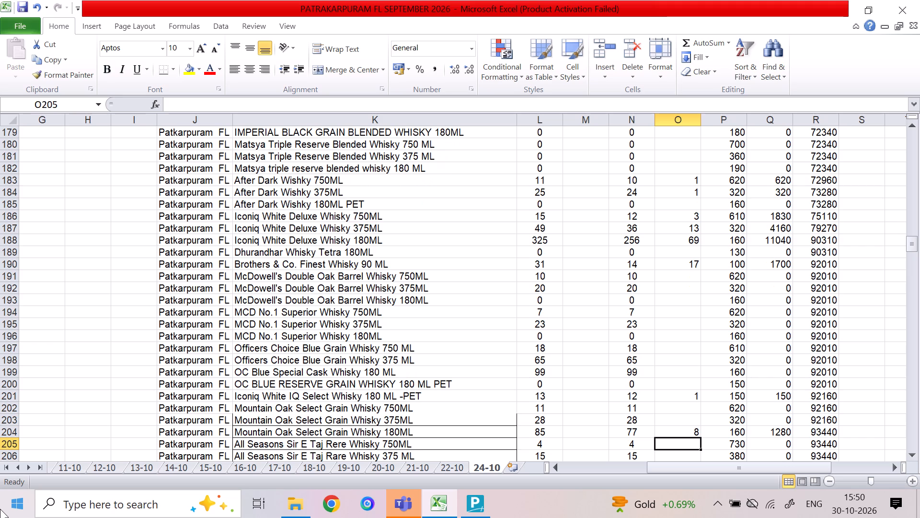
key(Down)
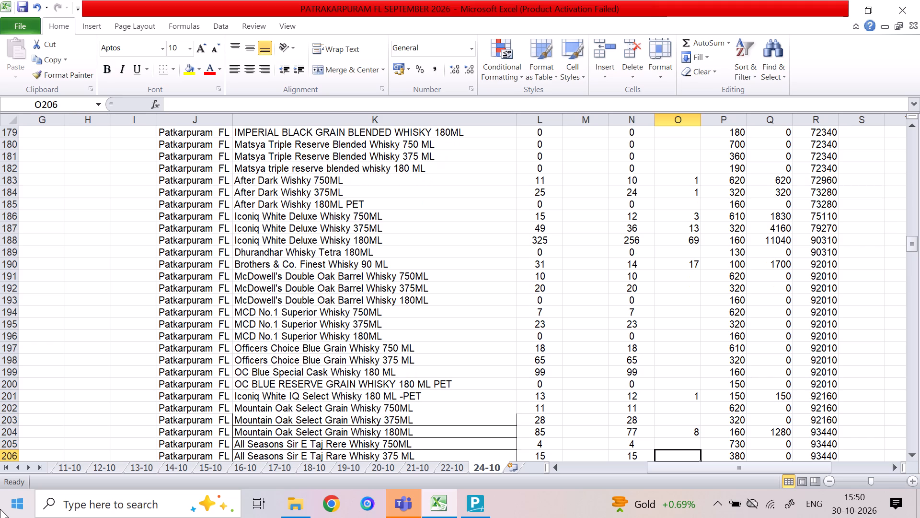
key(1)
key(Down)
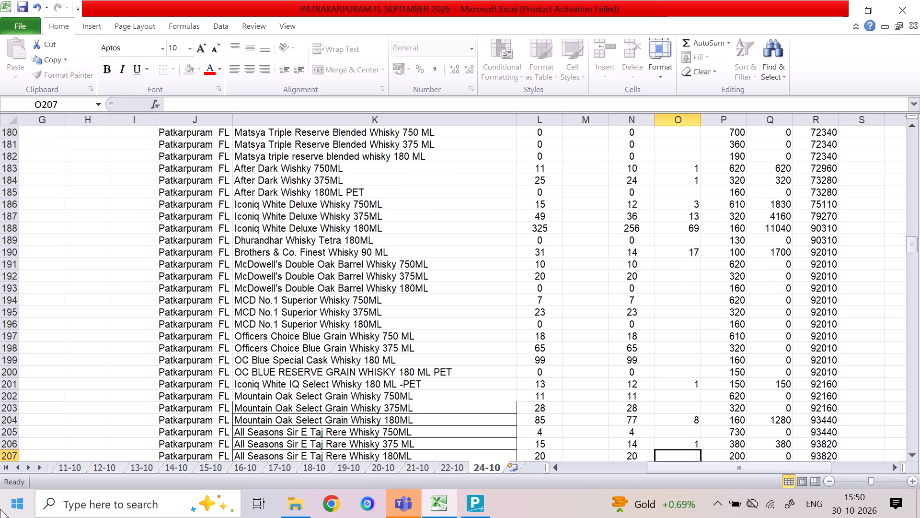
Check the quantities in the Mountain Oak Select Grain Whisky 180ML and All Seasons Sir E Taj Rare Whisky rows.
key(Up)
key(Left)
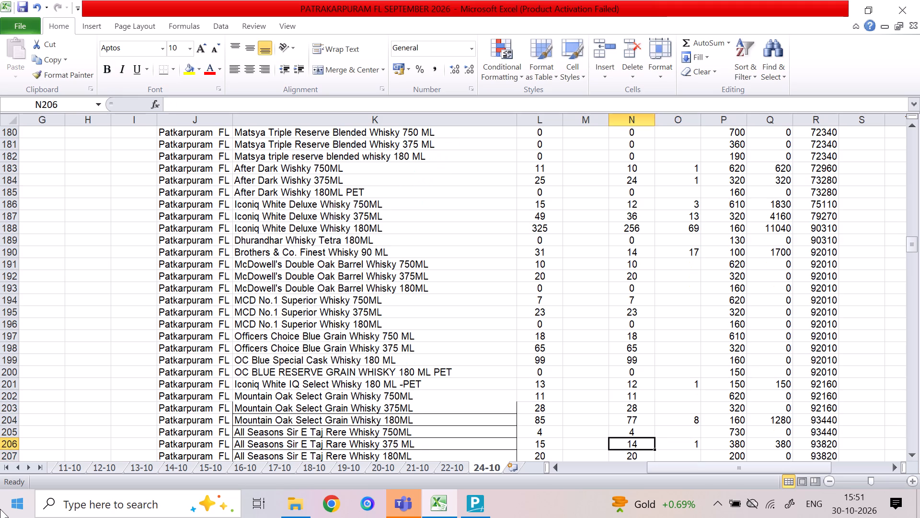
key(Right)
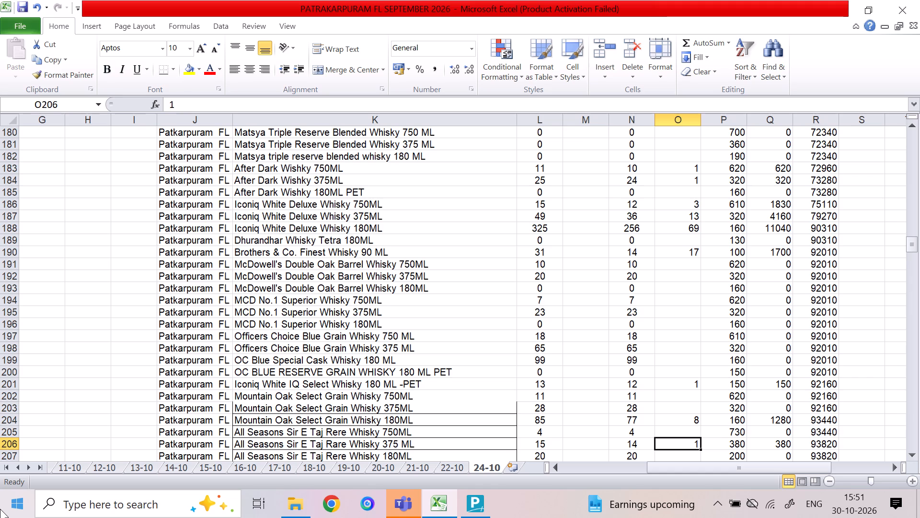
key(Up)
key(Right)
key(Up)
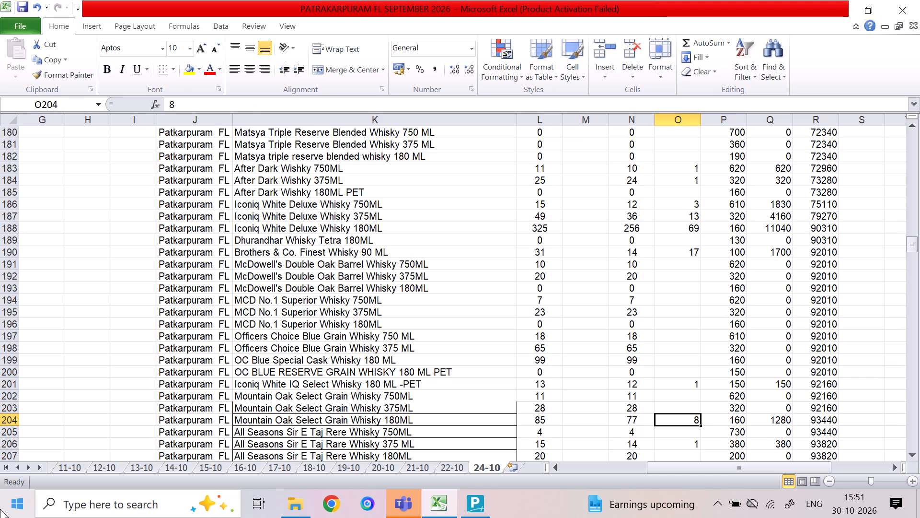
key(Up)
key(Down)
key(Down)
key(Down)
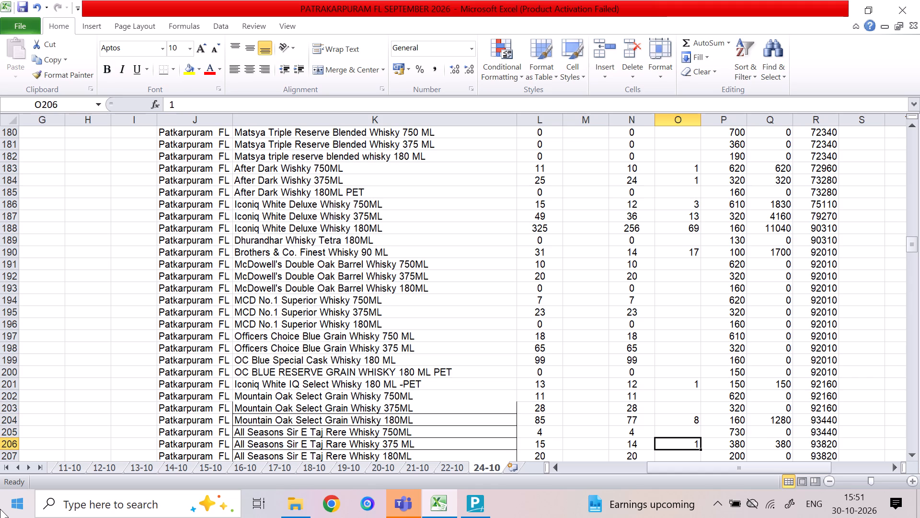
key(Down)
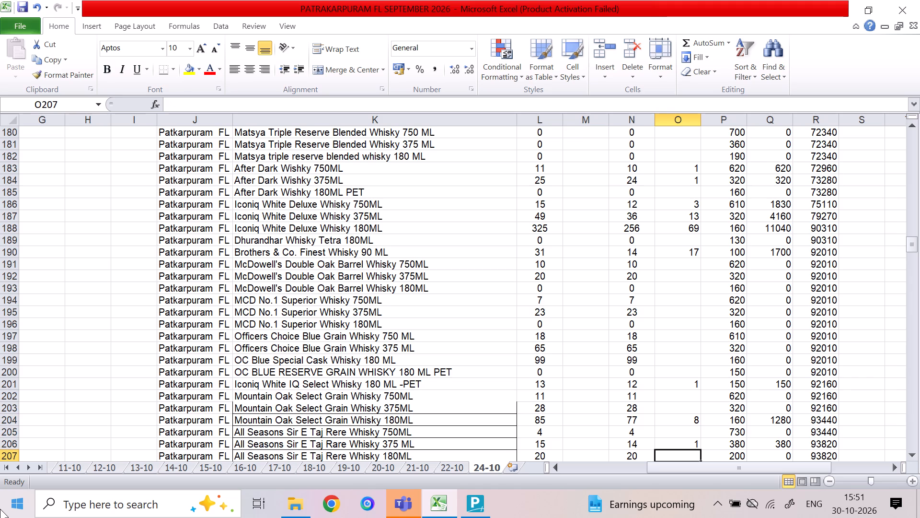
key(Up)
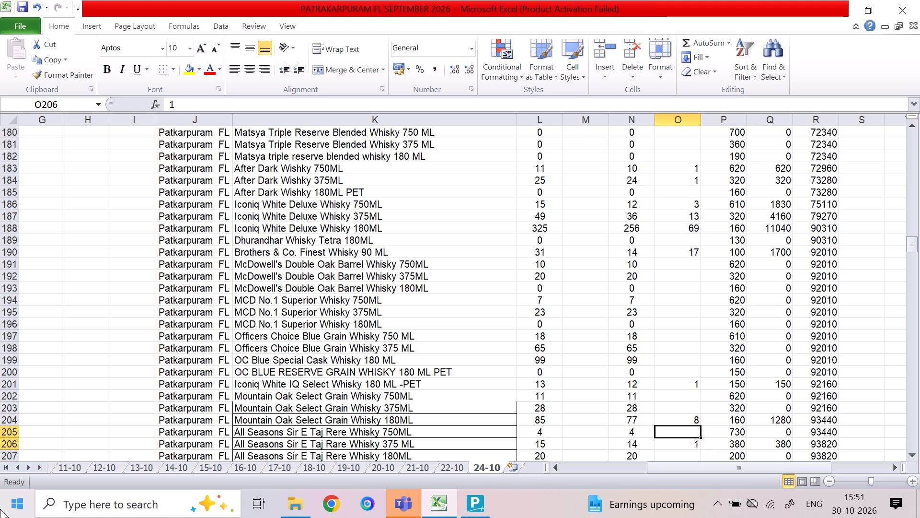
key(Down)
key(Down)
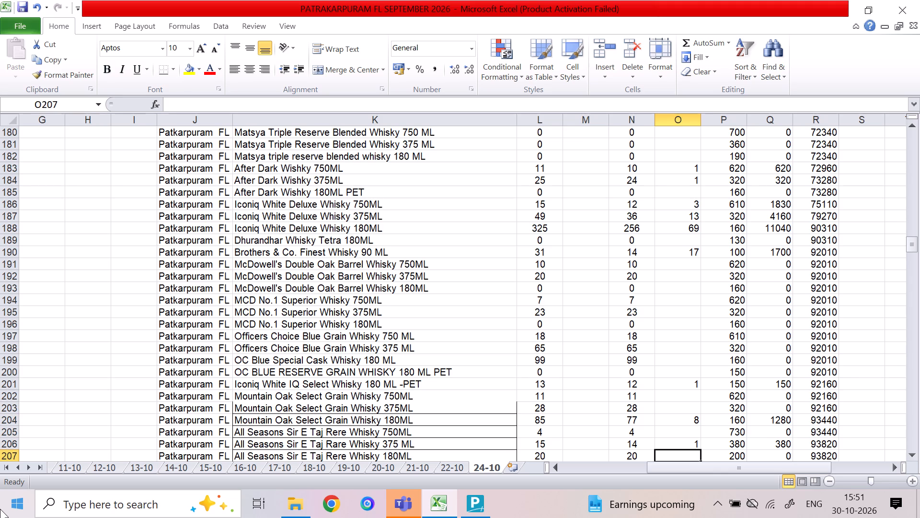
key(Left)
key(Right)
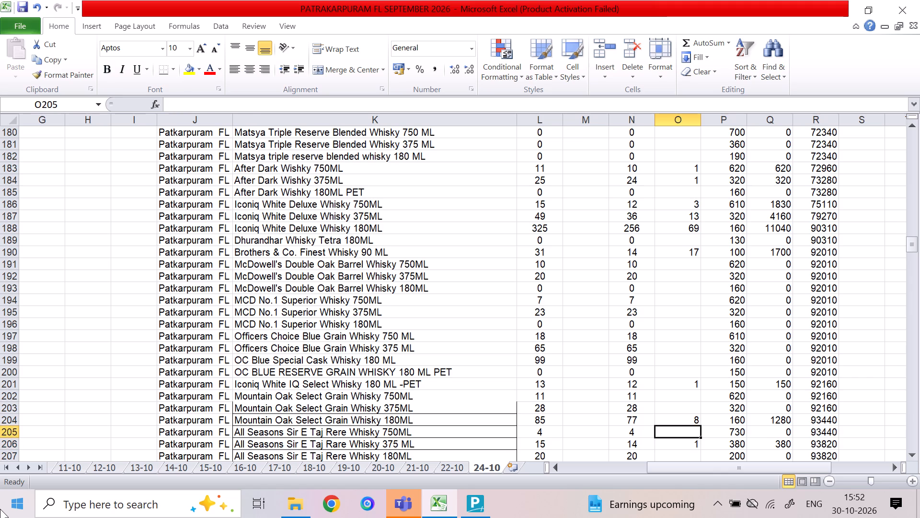
key(Left)
key(Down)
key(Right)
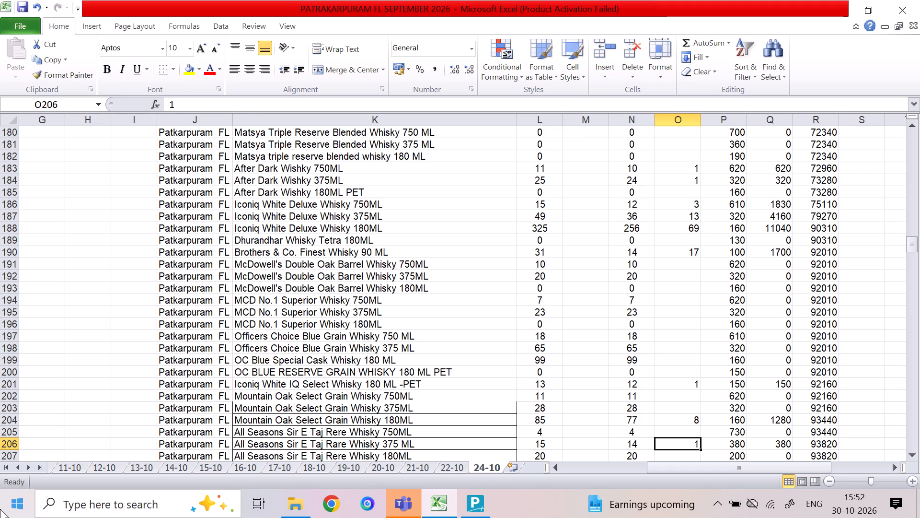
key(Right)
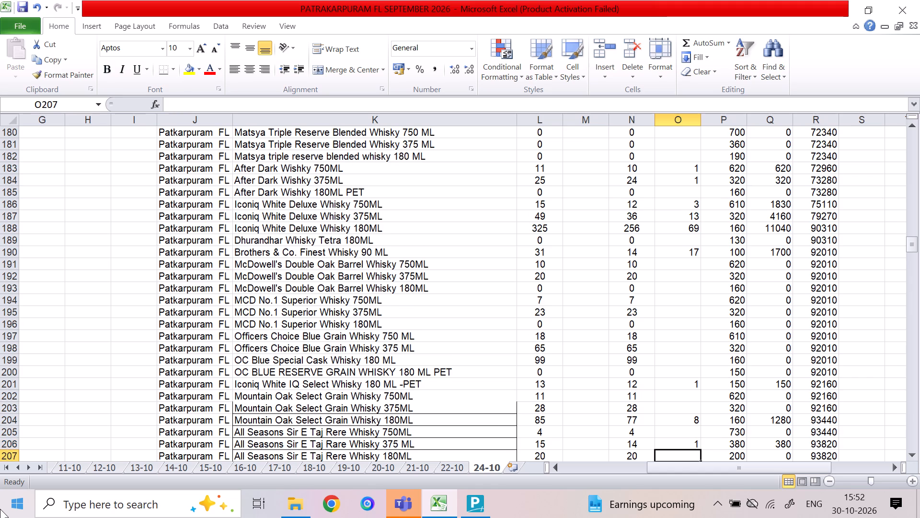
Enter a C2 quantity of 1 for All Seasons Sir E Taj Rare Whisky 180ML.
key(Down)
key(Up)
key(Left)
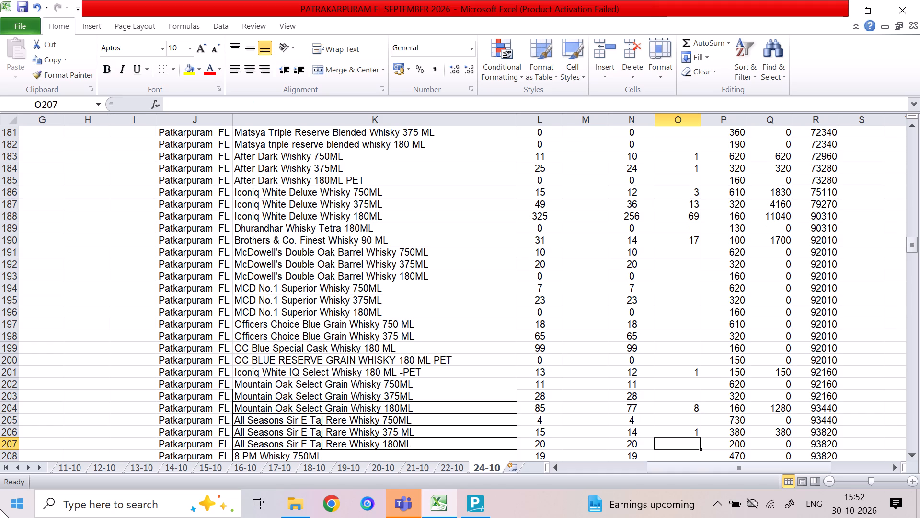
key(1)
key(Down)
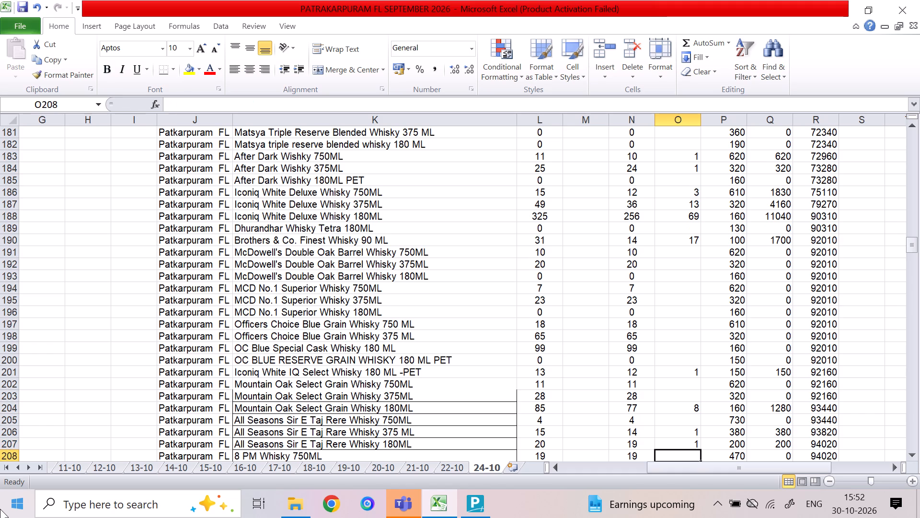
key(Down)
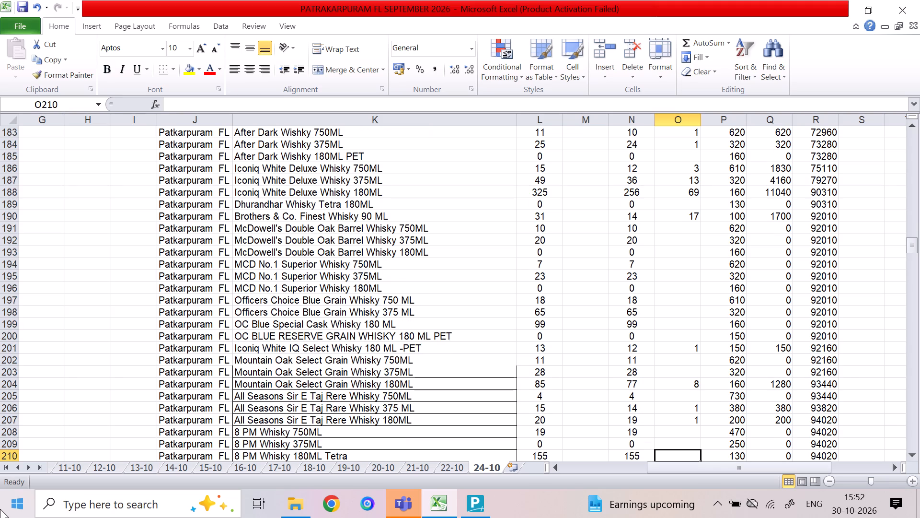
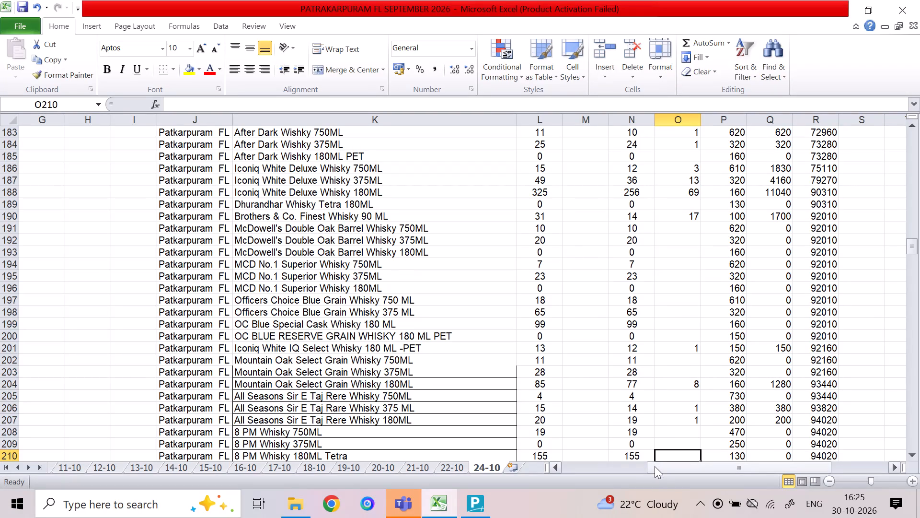
Enter a C2 quantity of 53 for 8 PM Whisky 180ML Tetra.
click(673, 452)
key(Up)
key(Up)
key(Up)
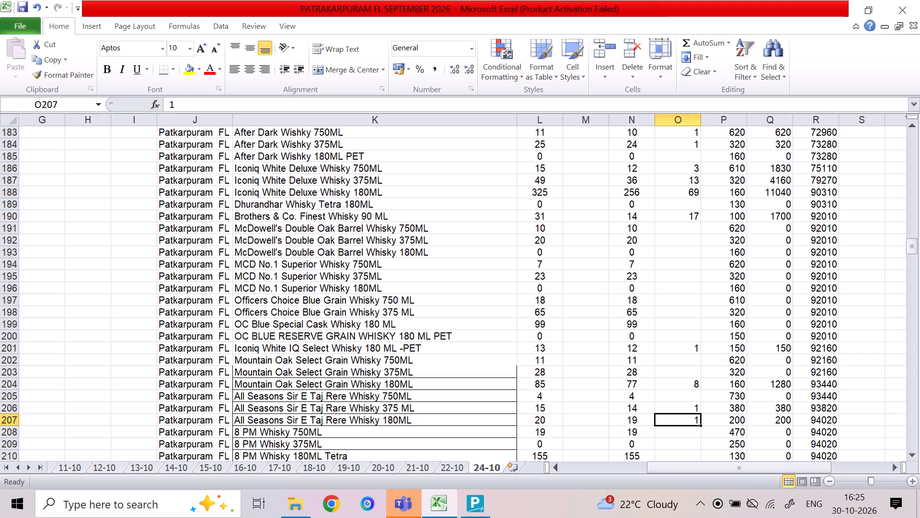
key(Down)
key(Down)
key(Down)
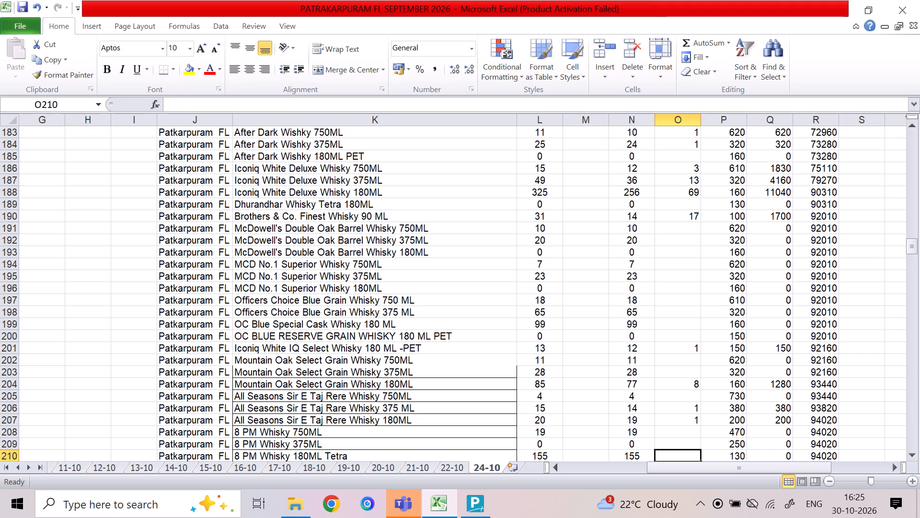
text(53)
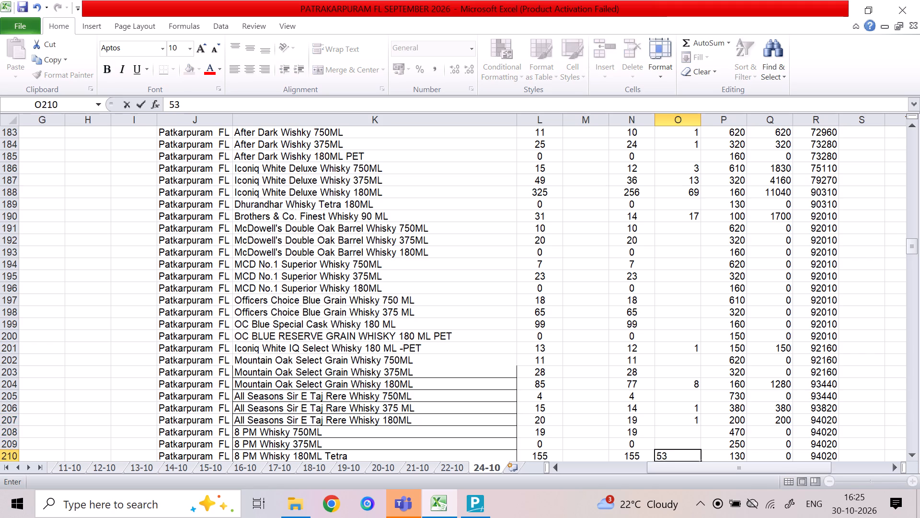
key(Down)
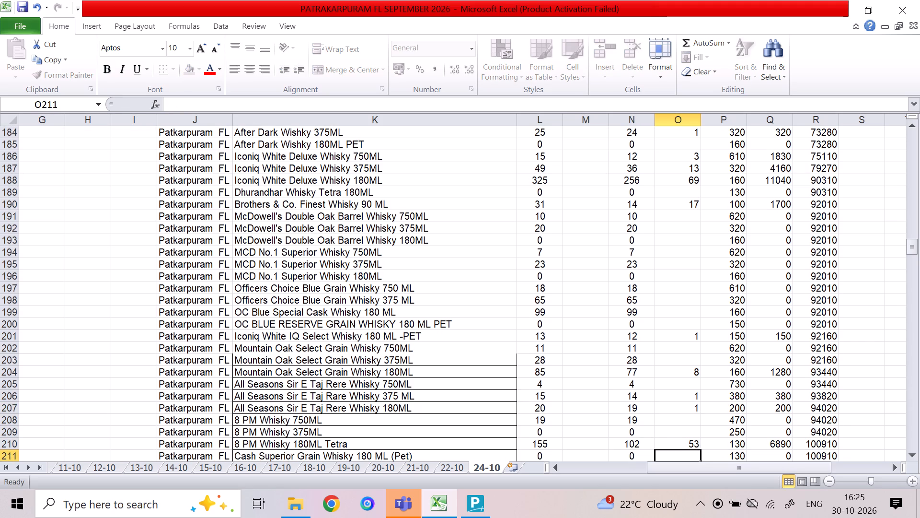
Enter a C2 quantity of 15 for Officers Choice Whisky 180ML.
key(Down)
key(Down)
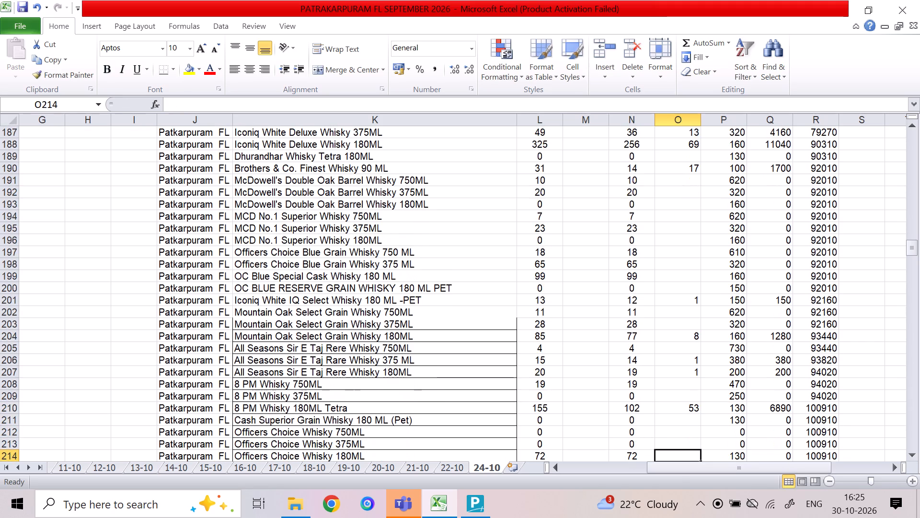
key(Down)
key(Up)
text(15)
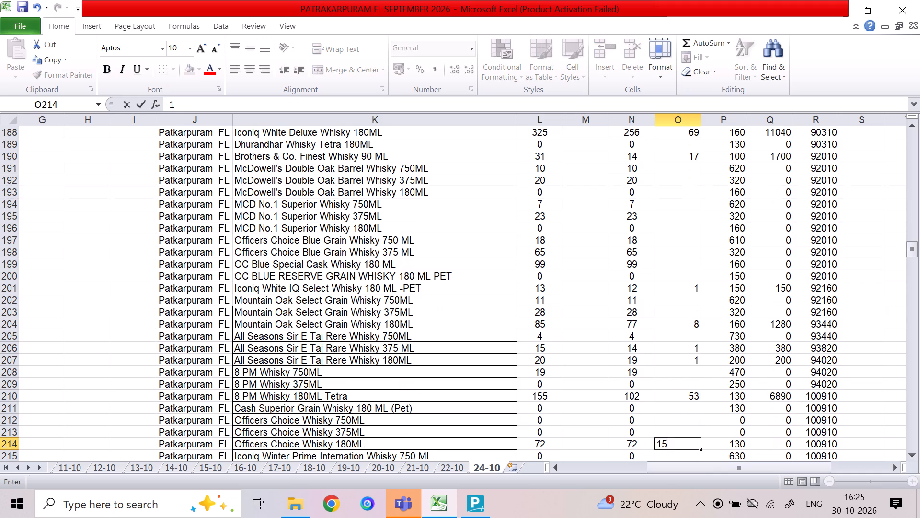
key(Down)
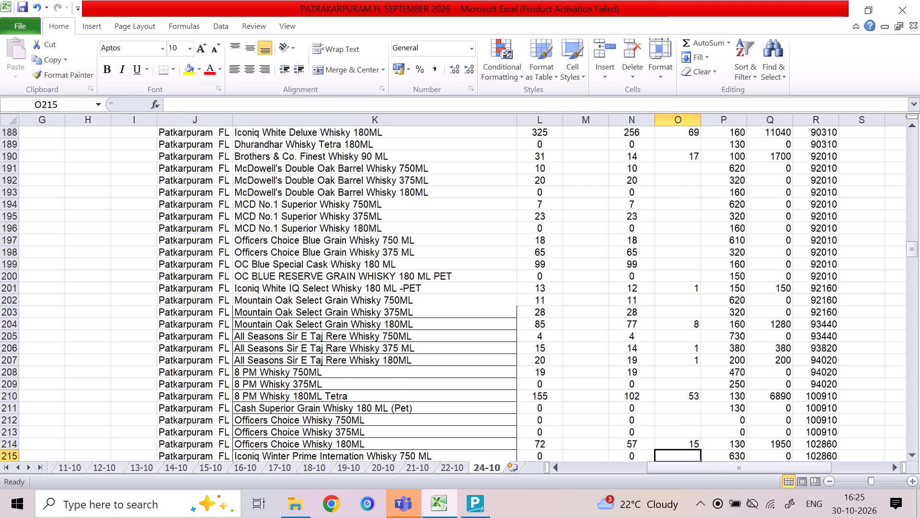
Examine the item rows from Iconiq Winter Prime Internation Whisky to Yellow Designer Whisky, including the Johnnie Walker Gold Lable and Sangam World Malt stock.
key(Down)
key(Down)
key(Down)
key(Down)
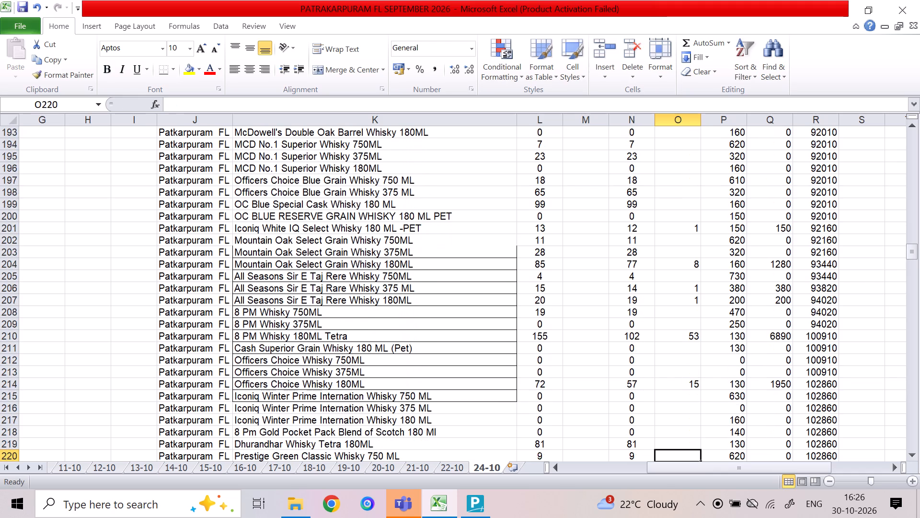
key(Down)
key(Down)
key(Down)
key(Down)
key(Down)
key(Down)
key(Down)
key(Down)
key(Down)
key(Down)
key(Down)
key(Down)
key(Down)
key(Down)
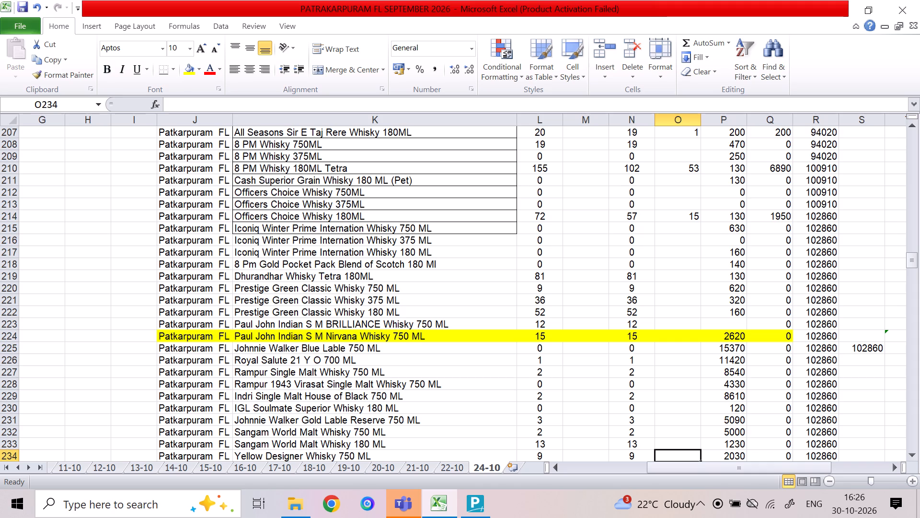
key(Up)
key(Up)
key(Up)
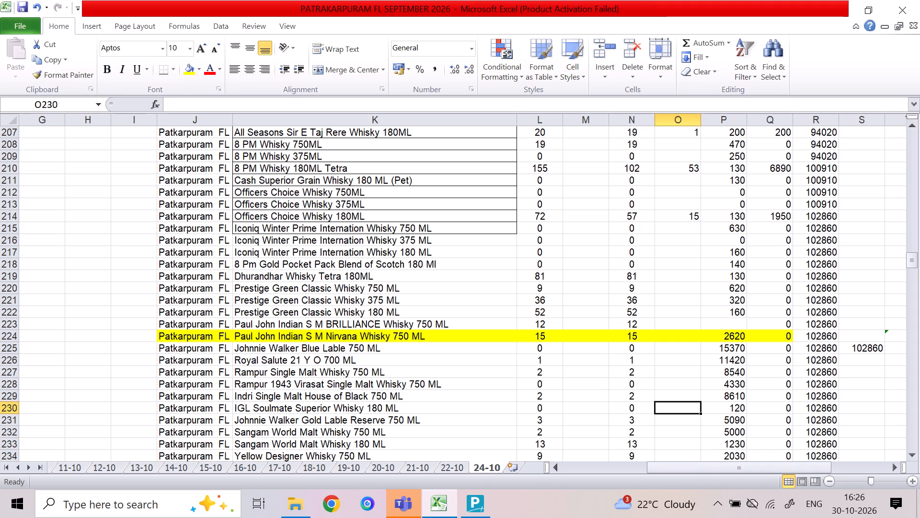
key(Up)
key(Up)
key(Down)
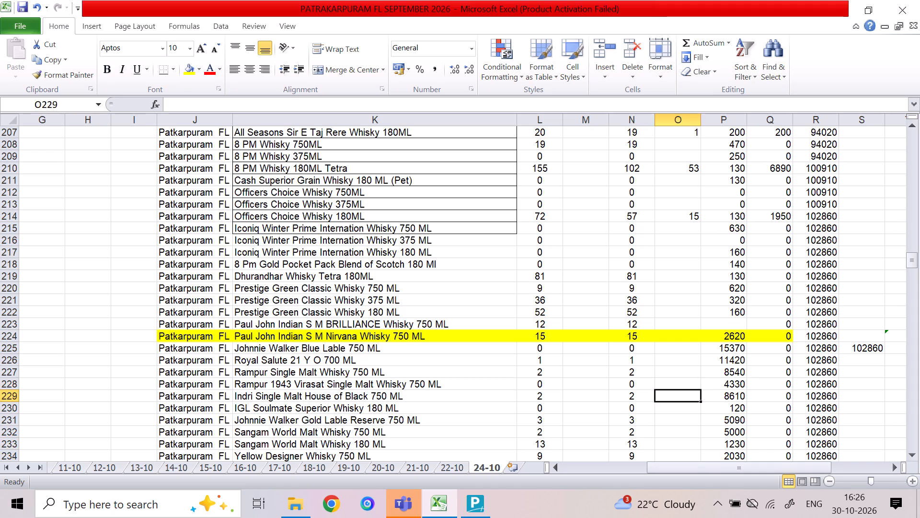
key(Down)
key(Down)
key(Down)
key(Down)
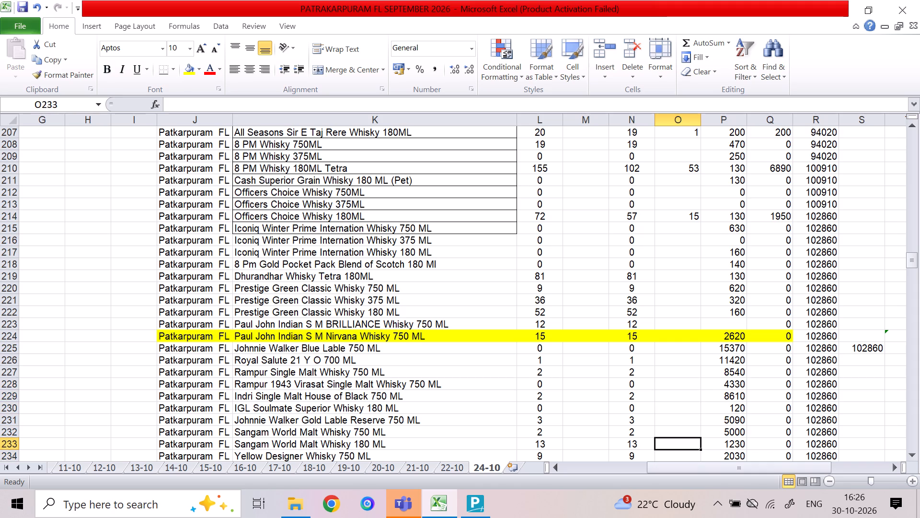
key(Up)
key(Up)
key(Left)
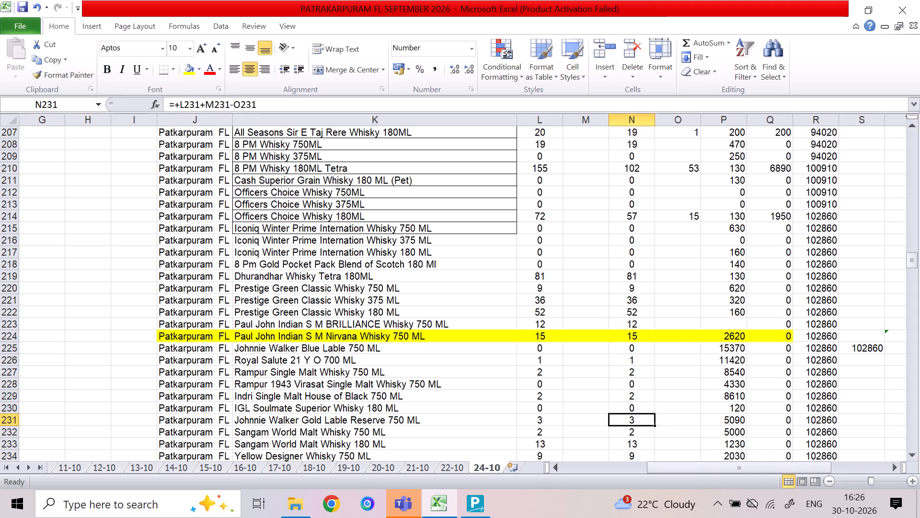
key(Down)
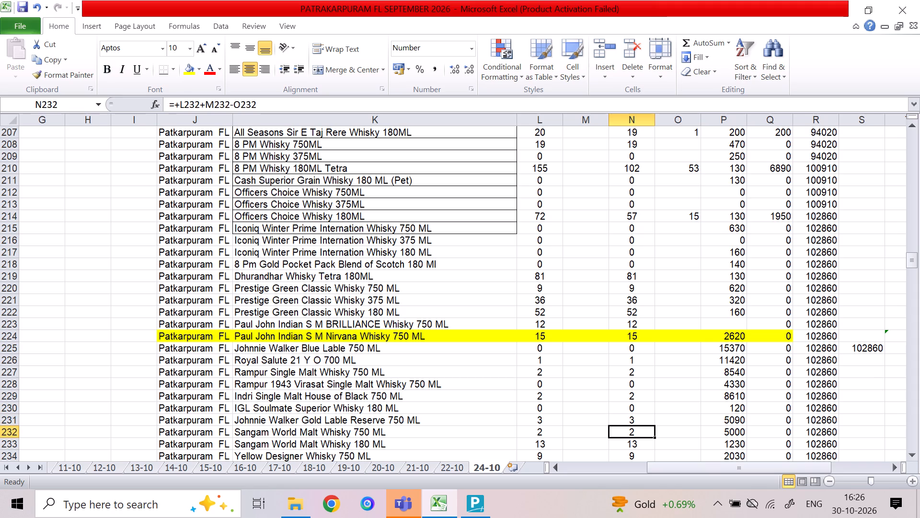
key(Down)
key(Down)
key(Down)
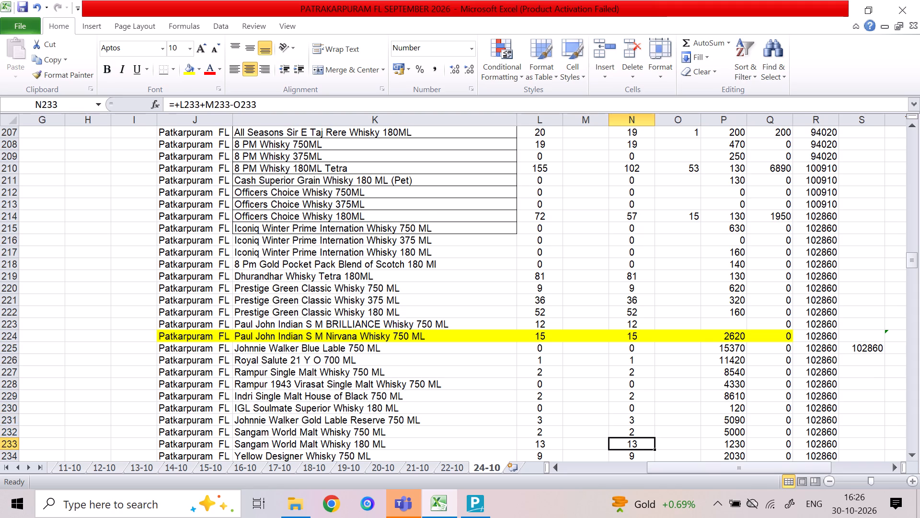
Enter a C2 quantity of 1 for Glenfiddich 12 Y.O 700 ML.
key(Down)
key(Down)
key(Down)
key(Down)
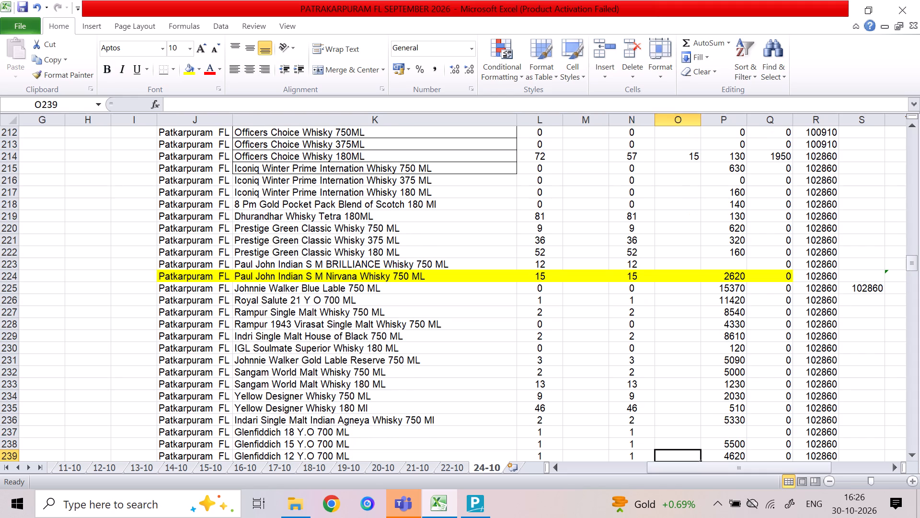
key(1)
key(Down)
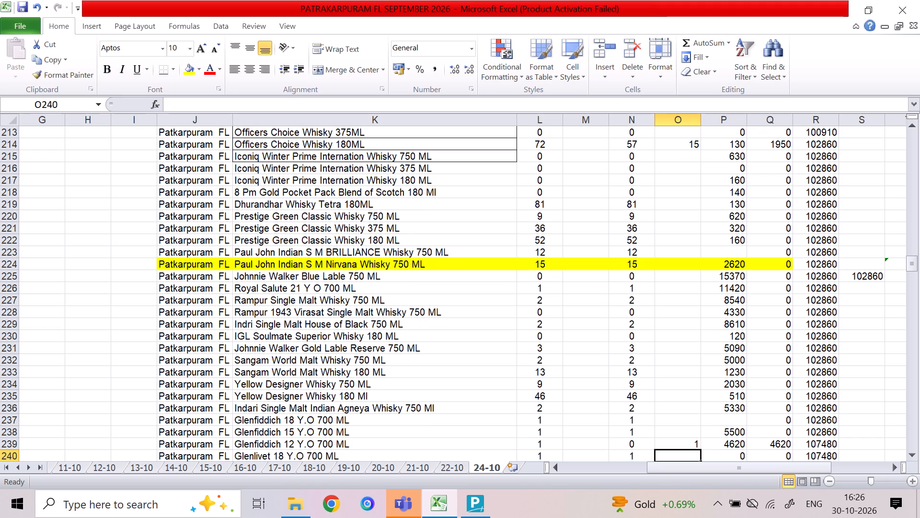
Enter a C2 quantity of 2 for Chivas Regal 200 ML.
key(Down)
key(Down)
key(Down)
key(Down)
key(Down)
key(Down)
key(Down)
key(Down)
key(Down)
key(Up)
key(Up)
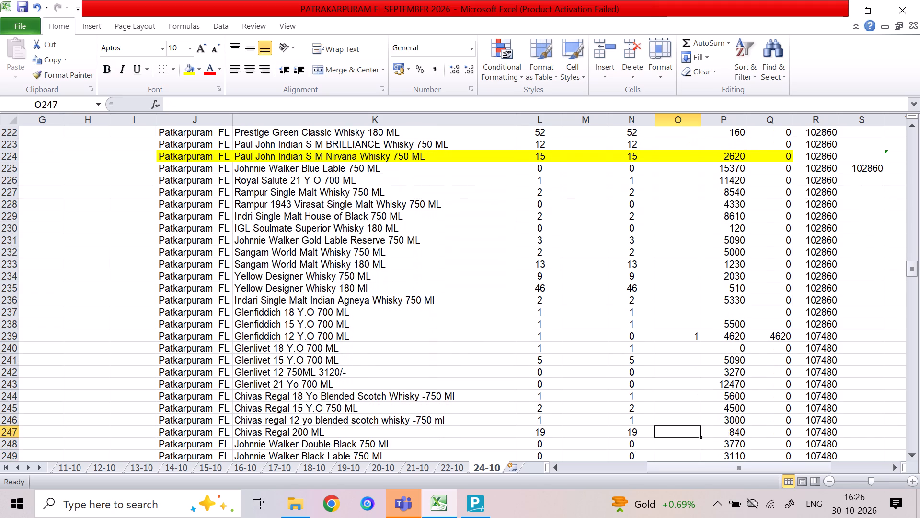
key(2)
key(Down)
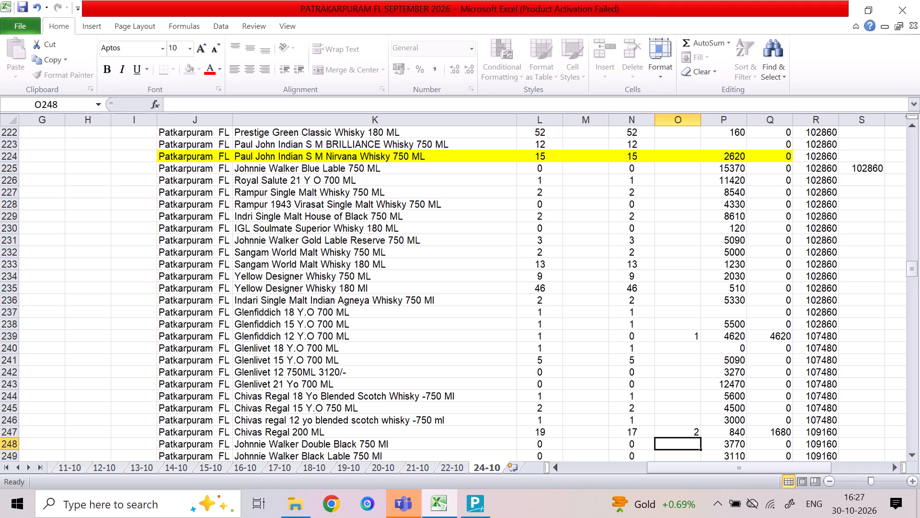
Enter a C2 quantity of 1 for Indari Single Malt Indian Whisky 750 Ml.
key(Down)
key(Down)
key(Down)
key(Down)
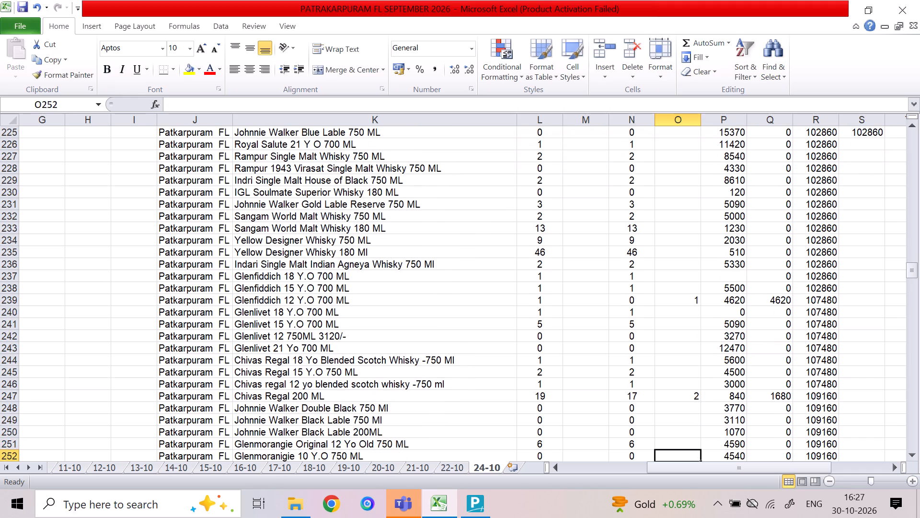
key(Down)
key(Down)
key(Down)
key(Down)
key(Down)
key(Down)
key(Down)
key(Up)
key(Up)
key(Up)
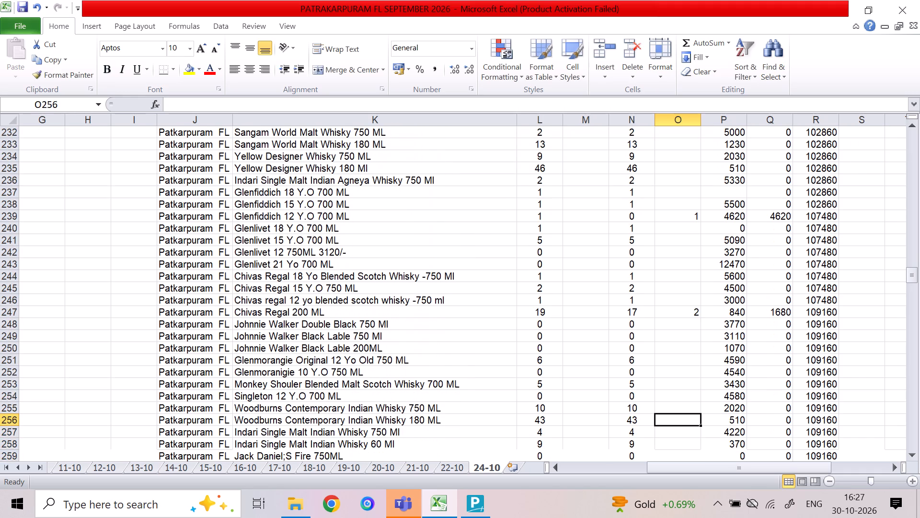
key(Down)
key(Down)
key(Down)
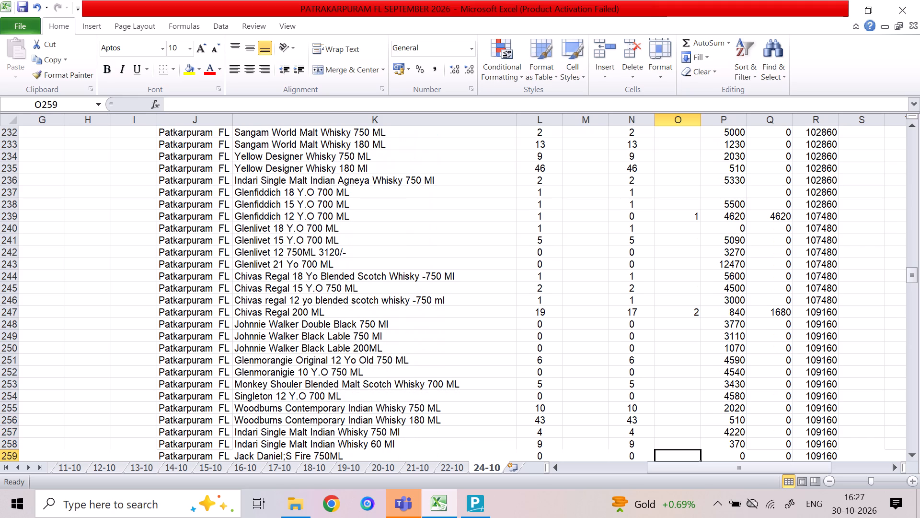
key(Up)
key(Up)
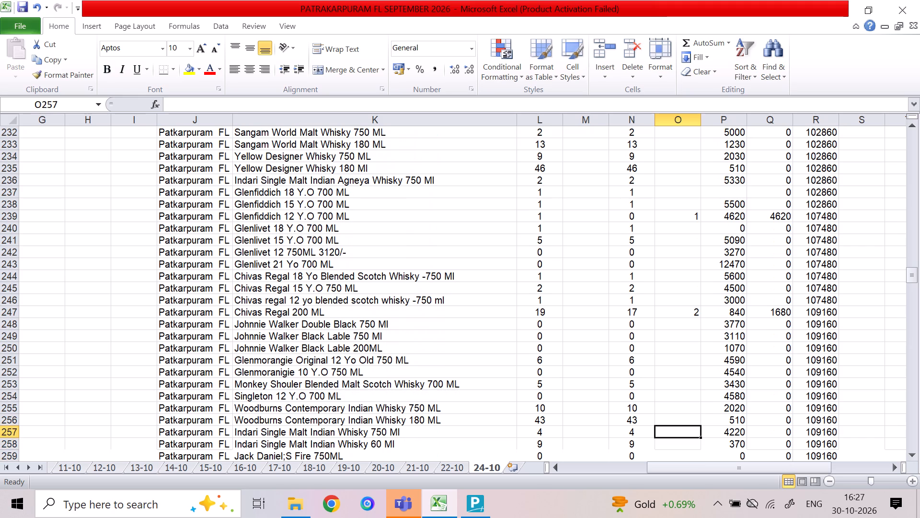
key(1)
key(Down)
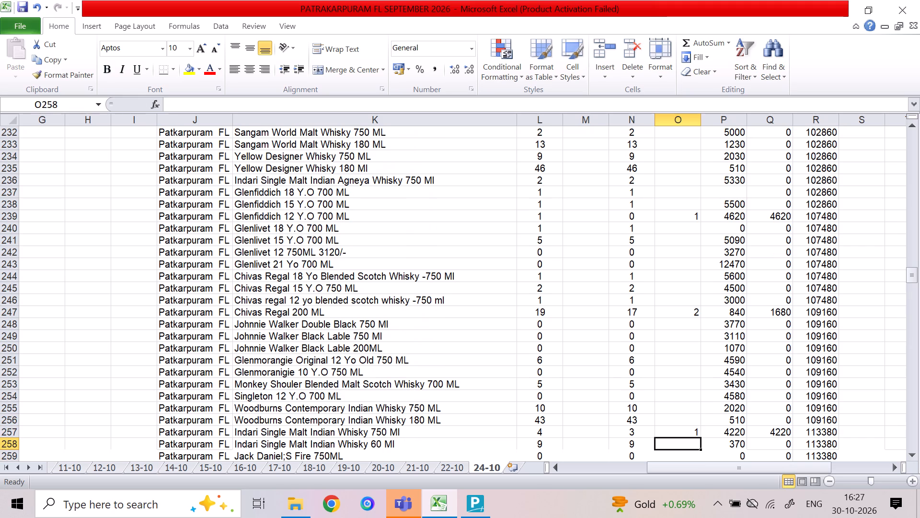
Enter a C2 quantity of 1 for Indari Single Malt Indian Whisky 60 Ml.
key(1)
key(Down)
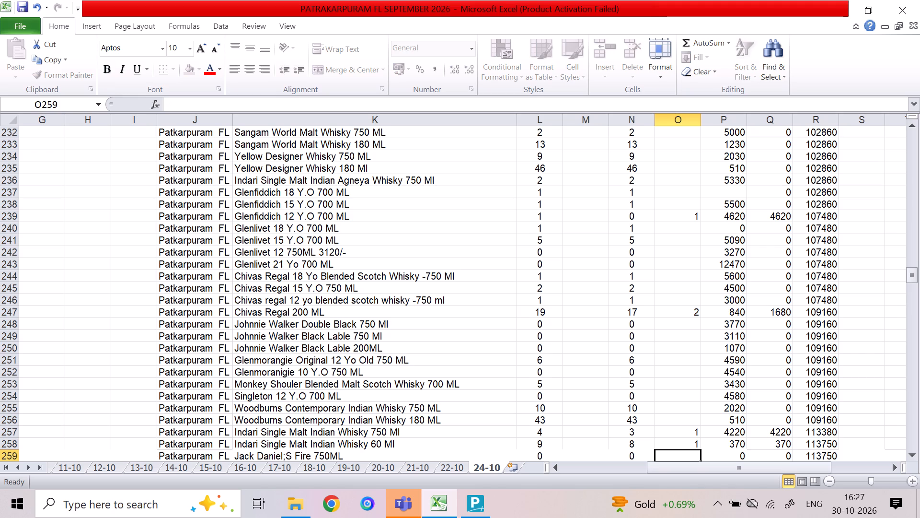
Enter a C2 quantity of 1 for Jack Daniels 750 Ml.
key(Down)
key(Down)
key(Down)
key(Down)
key(Down)
key(Down)
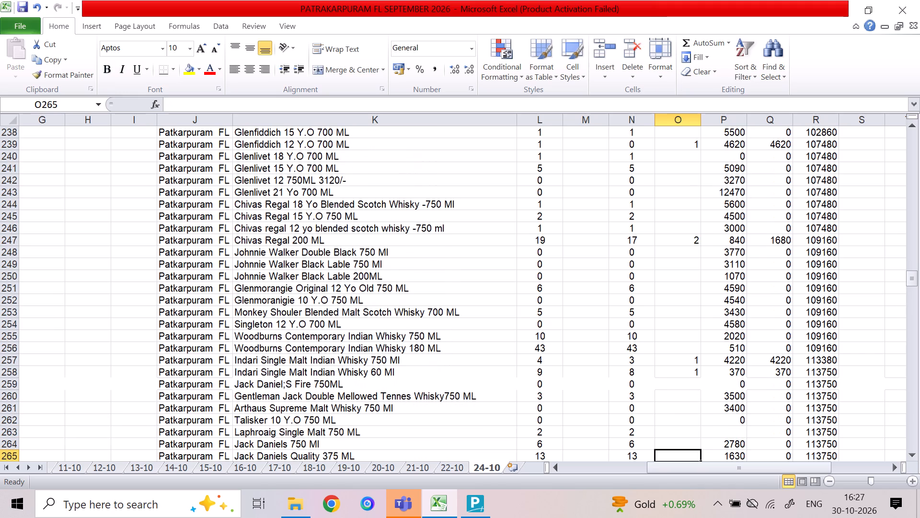
key(Down)
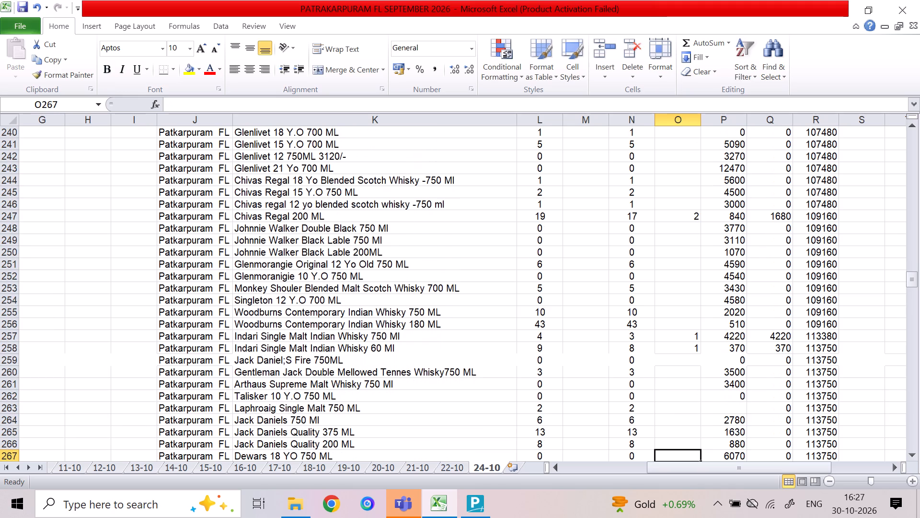
key(Up)
key(Up)
key(Up)
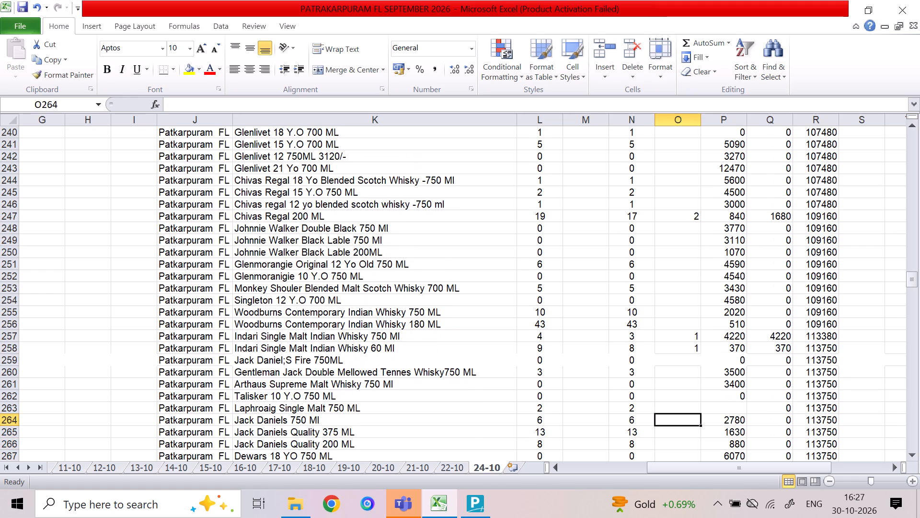
key(1)
key(Down)
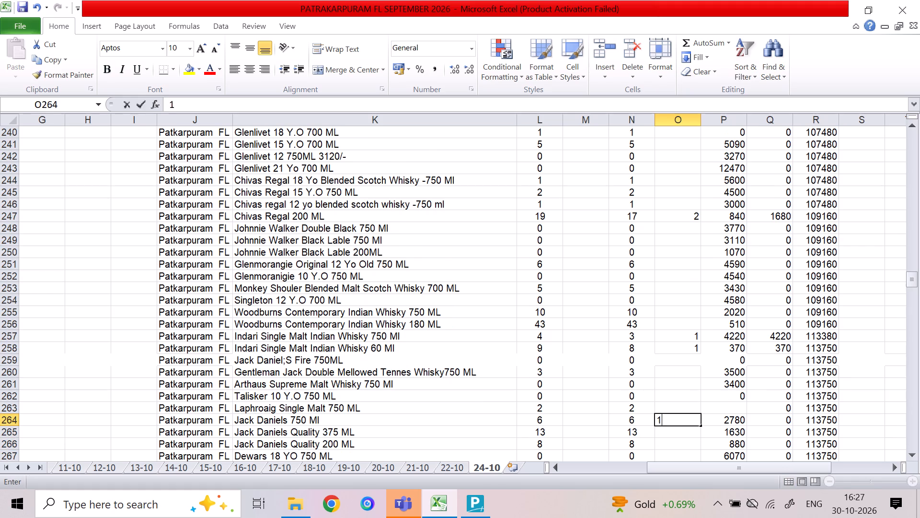
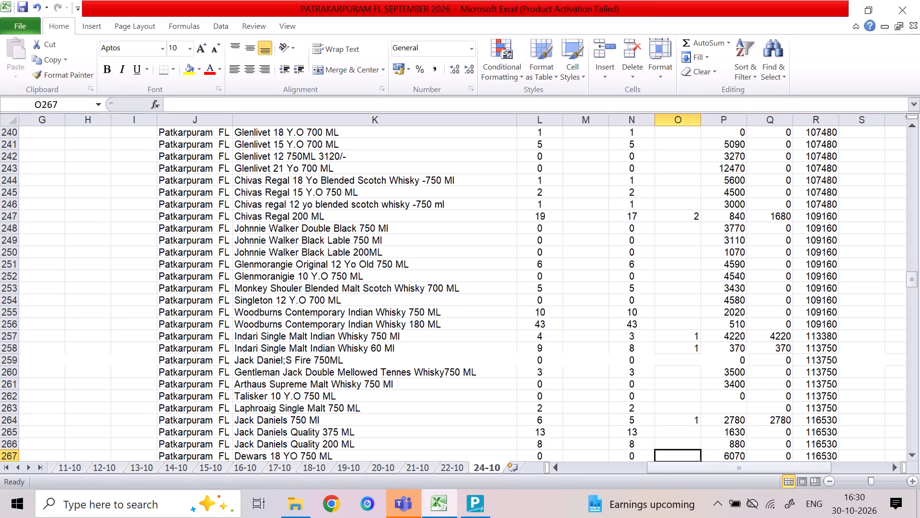
Check the C2 entries for the Jack Daniels, Dewars and neighbouring whisky rows on the 24-10 sheet.
key(Down)
key(Down)
key(Down)
key(Down)
key(Up)
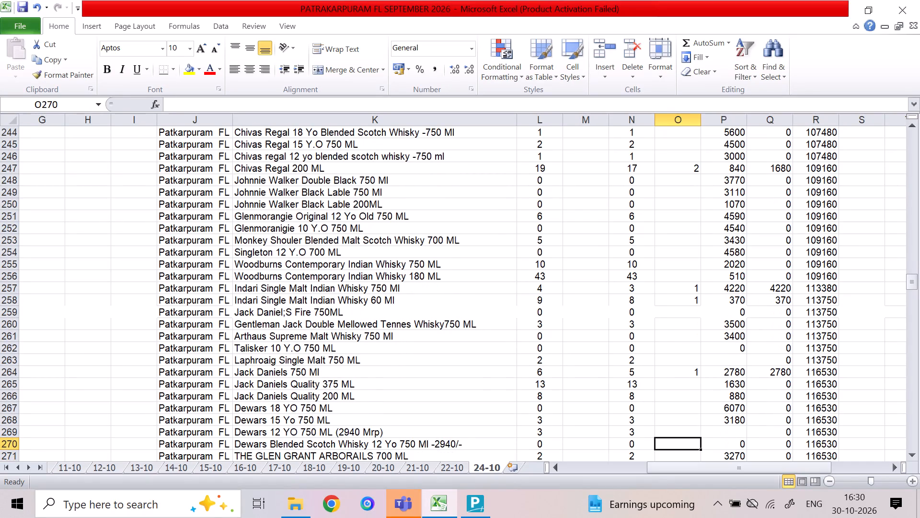
key(Up)
key(Up)
key(Up)
key(Up)
key(Up)
key(Down)
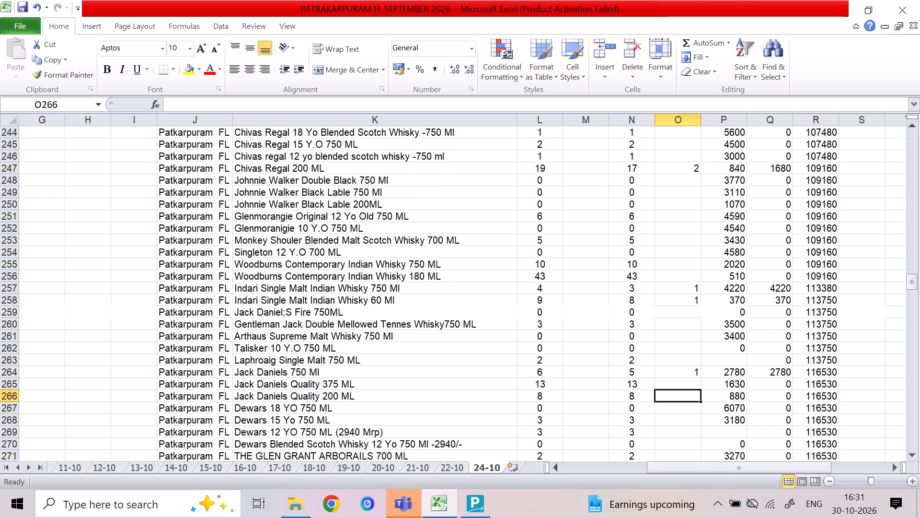
key(Up)
key(Up)
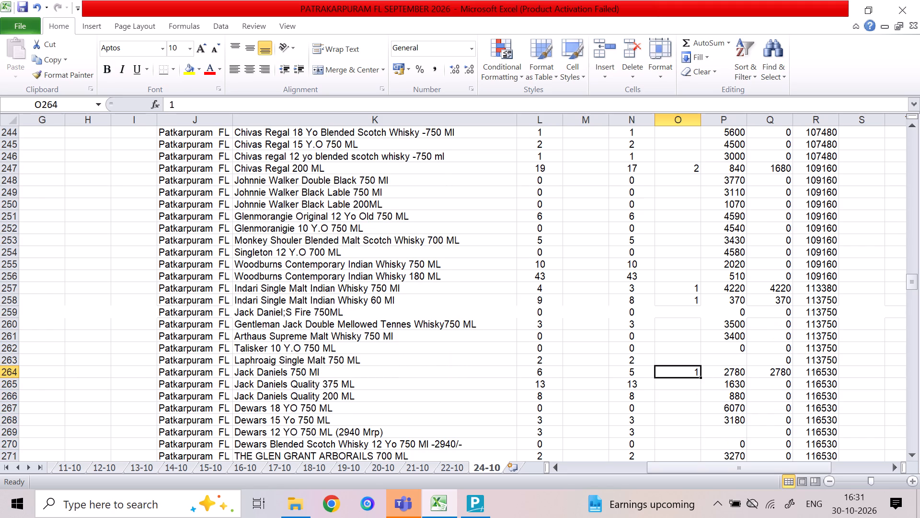
key(Down)
key(Down)
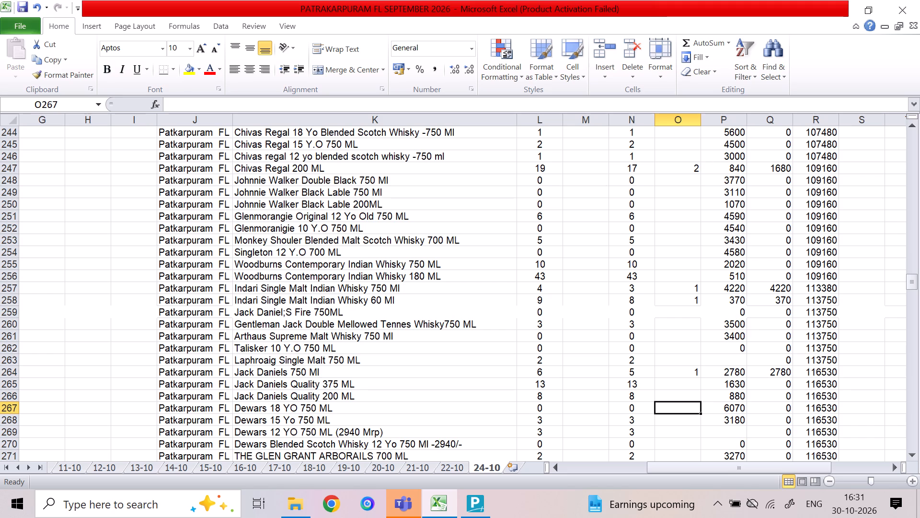
key(Down)
key(Down)
key(Down)
key(Down)
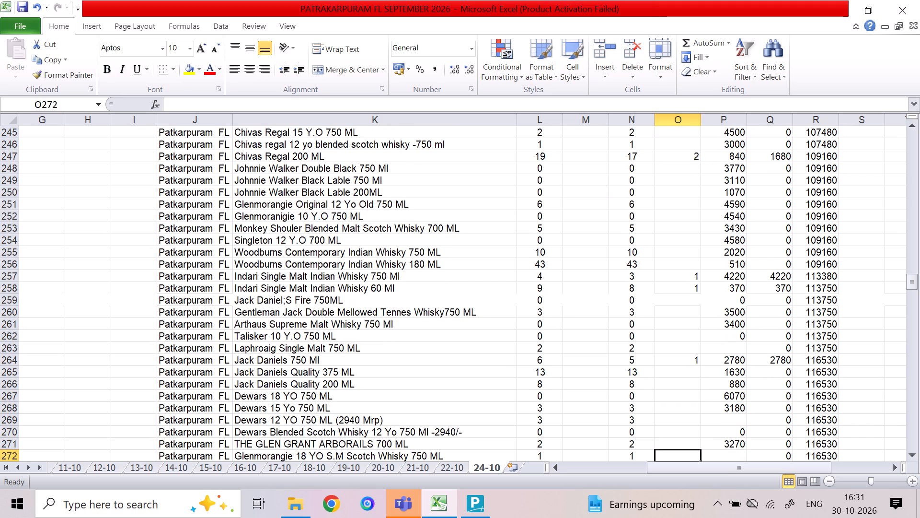
key(Up)
key(Up)
key(Up)
key(Up)
key(Up)
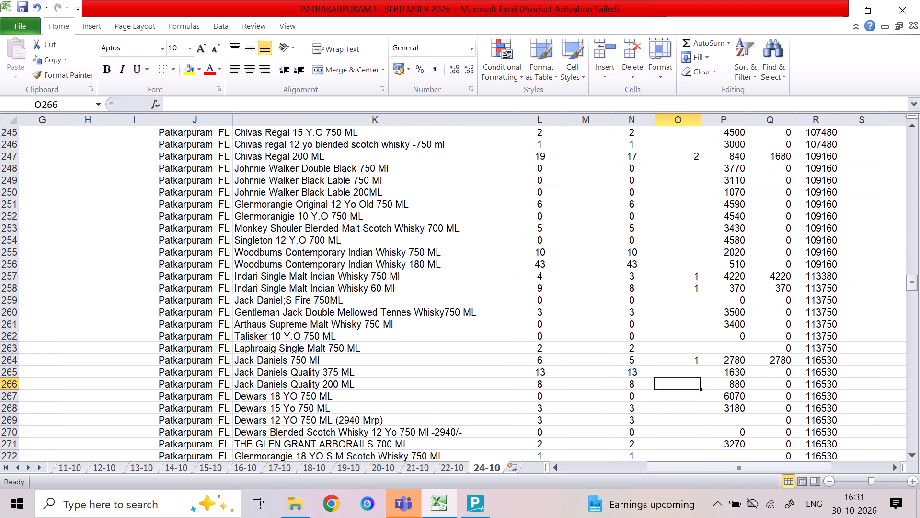
Review the item names between Woodburns Contemporary Indian Whisky and Aodh Irish Whisky 180 ML to find the next sold item.
key(Left)
key(Left)
key(Left)
key(Left)
key(Left)
key(Right)
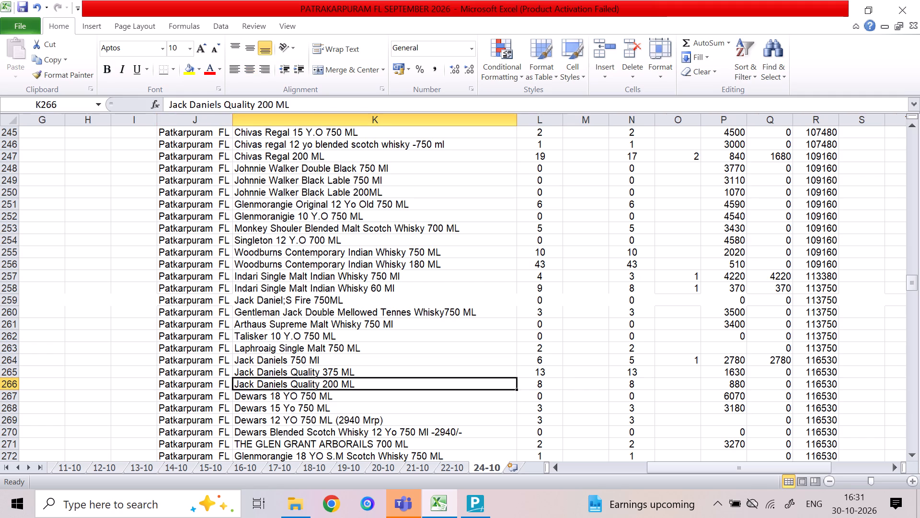
key(Down)
key(Down)
key(Down)
key(Down)
key(Down)
key(Down)
key(Down)
key(Down)
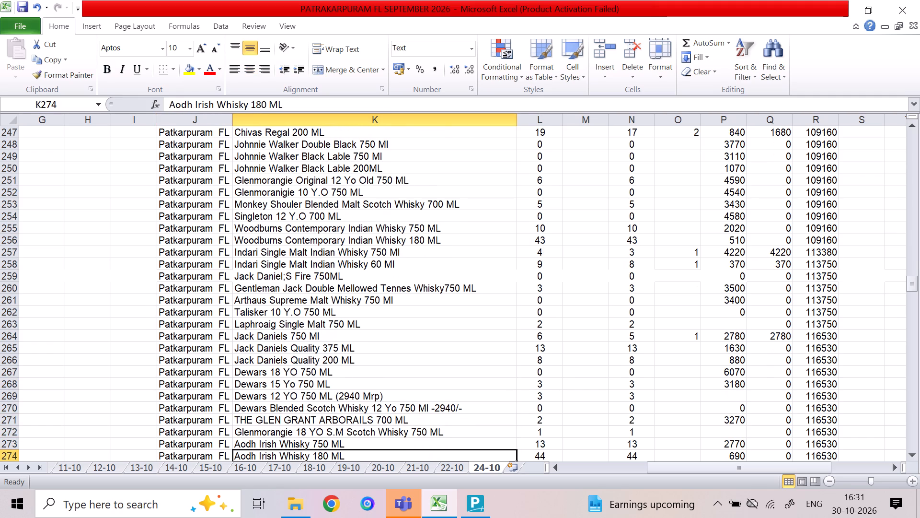
key(Right)
key(Right)
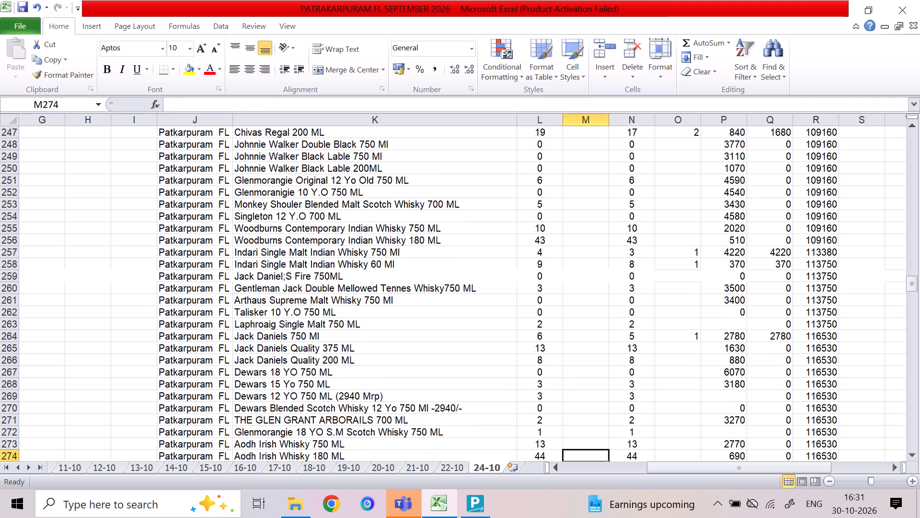
key(Left)
key(Left)
key(Up)
key(Up)
key(Up)
key(Up)
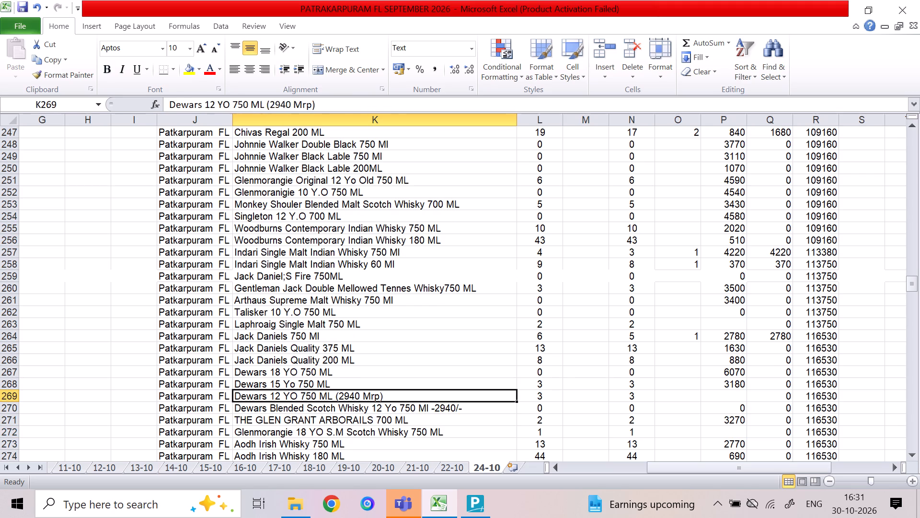
key(Up)
key(Up)
key(Up)
key(Up)
key(Up)
key(Up)
key(Up)
key(Up)
key(Up)
key(Up)
key(Up)
key(Up)
key(Up)
key(Up)
key(Down)
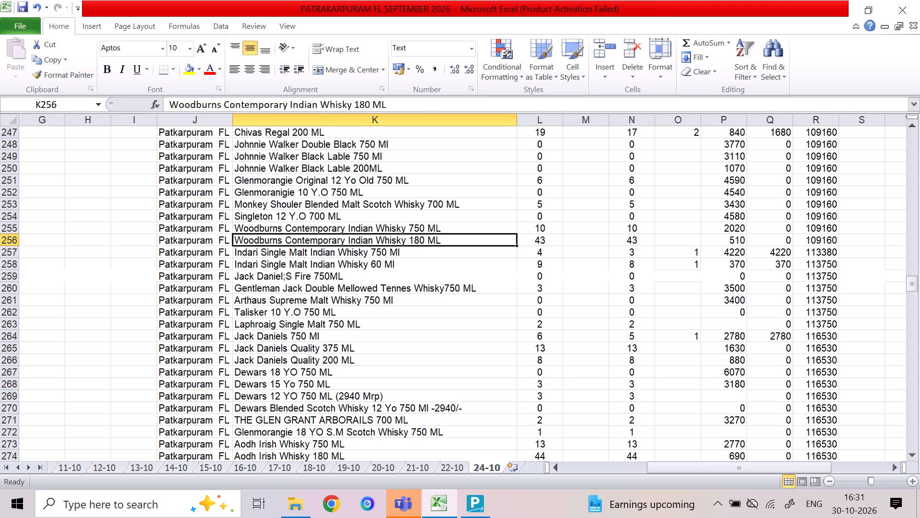
key(Down)
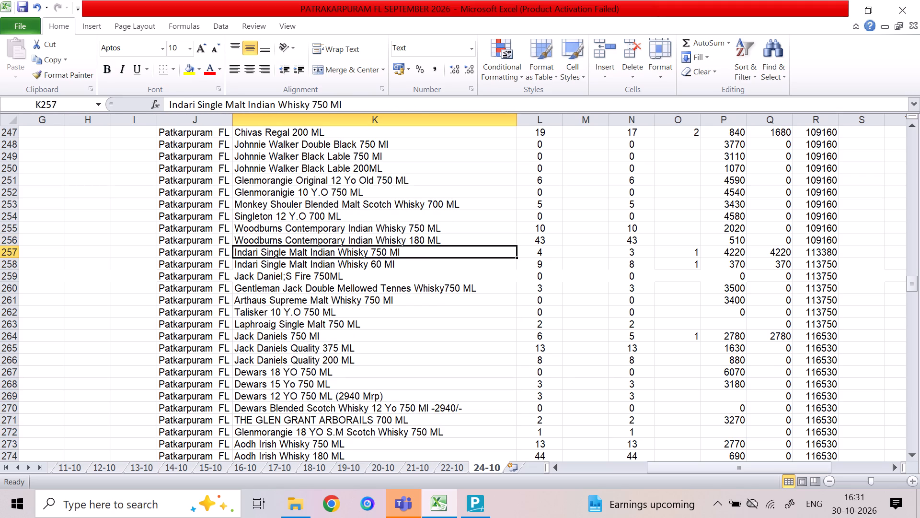
key(Down)
key(Down)
key(Down)
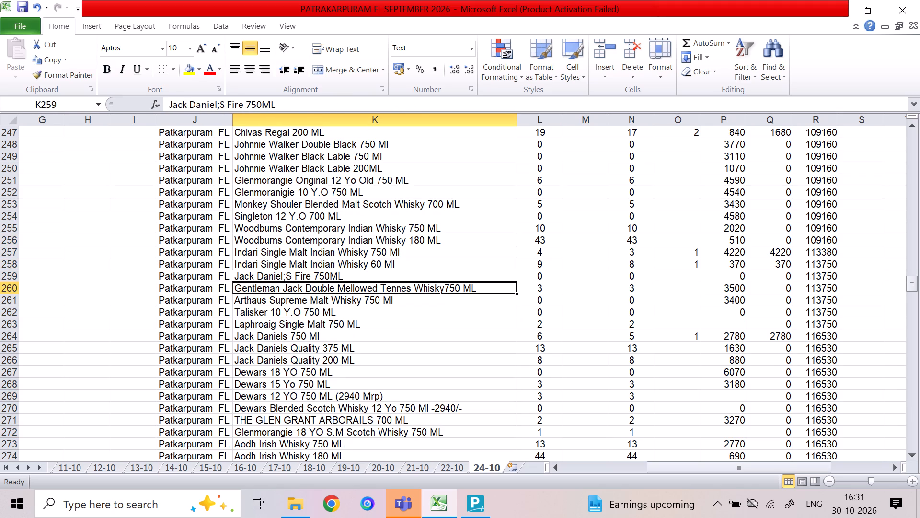
key(Down)
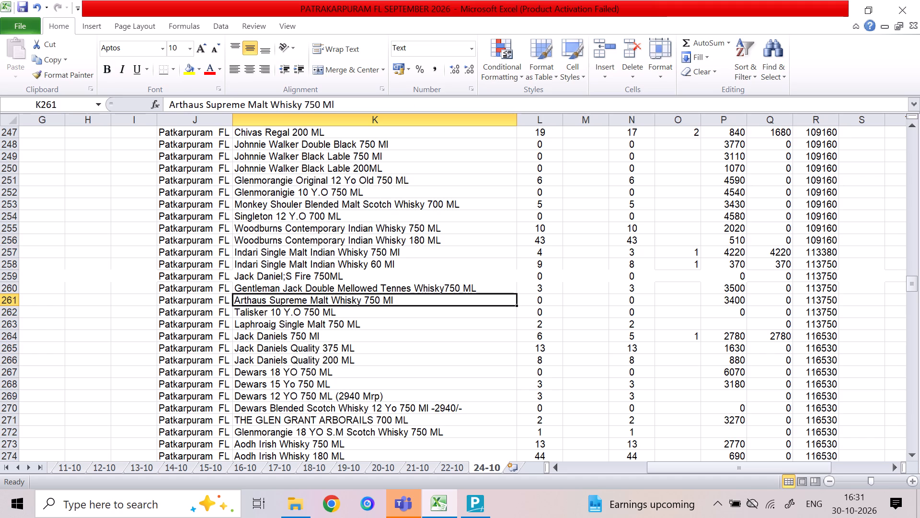
key(Down)
key(Down)
key(Down)
key(Down)
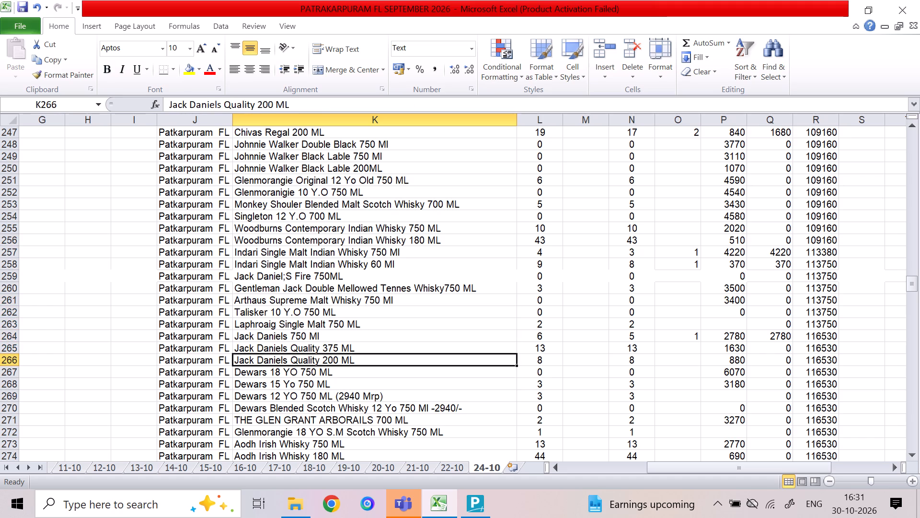
key(Down)
key(Down)
key(Down)
key(Down)
key(Down)
key(Down)
key(Down)
key(Down)
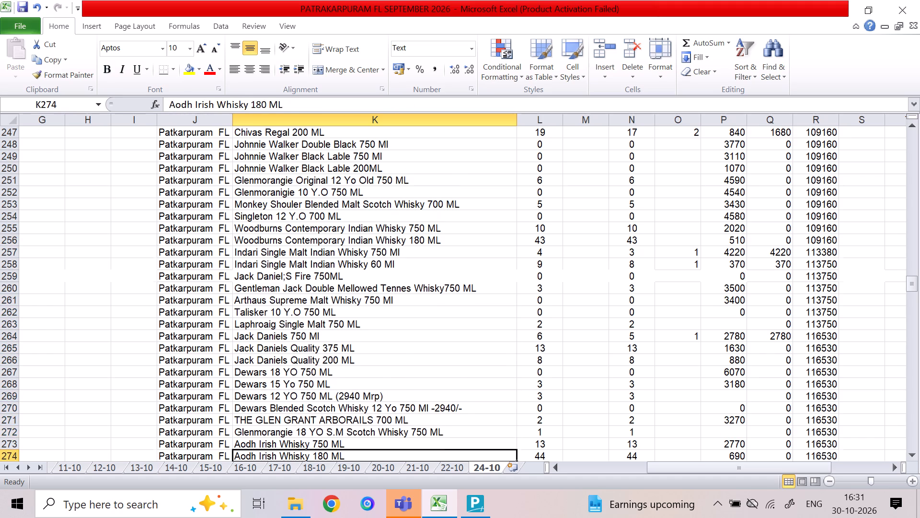
Enter a C2 quantity of 3 for Ballantine's finest - 200 ML.
key(Down)
key(Down)
key(Down)
key(Down)
key(Down)
key(Down)
key(Down)
key(Down)
key(Down)
key(Down)
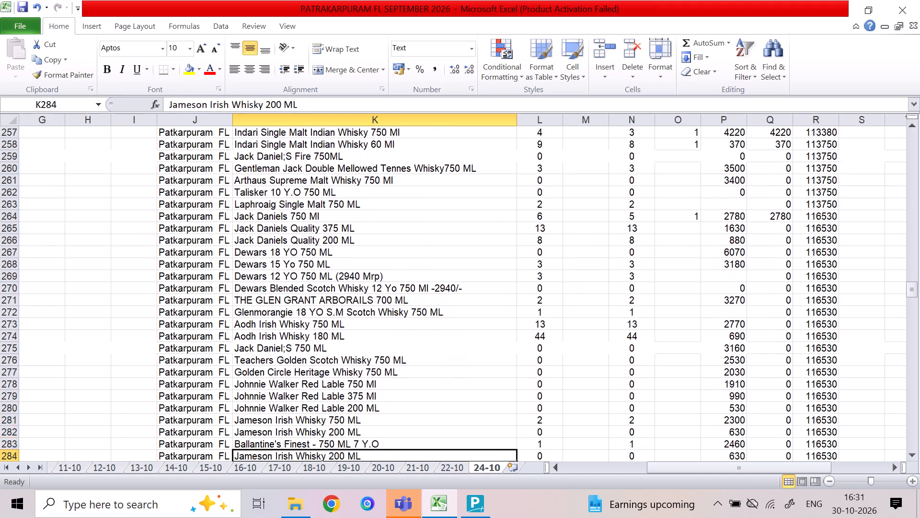
key(Down)
key(Up)
key(Up)
key(Right)
key(Right)
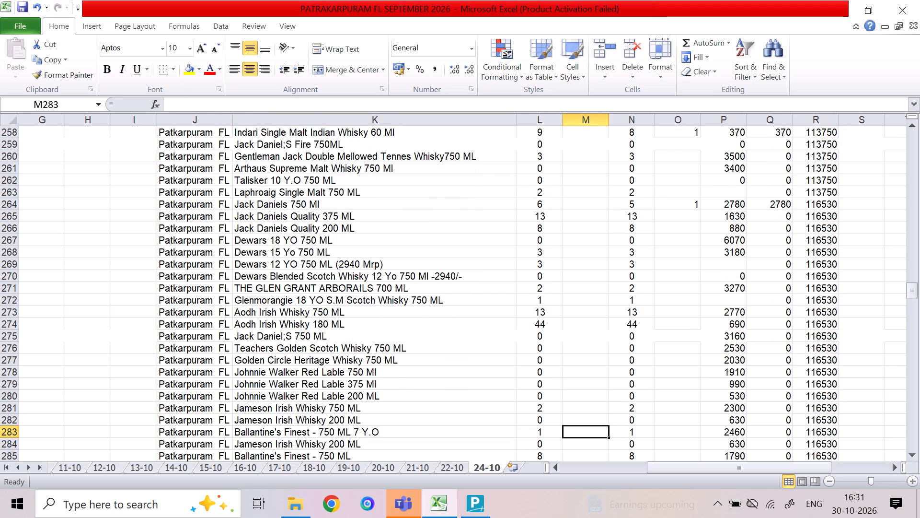
key(Right)
key(Right)
key(Down)
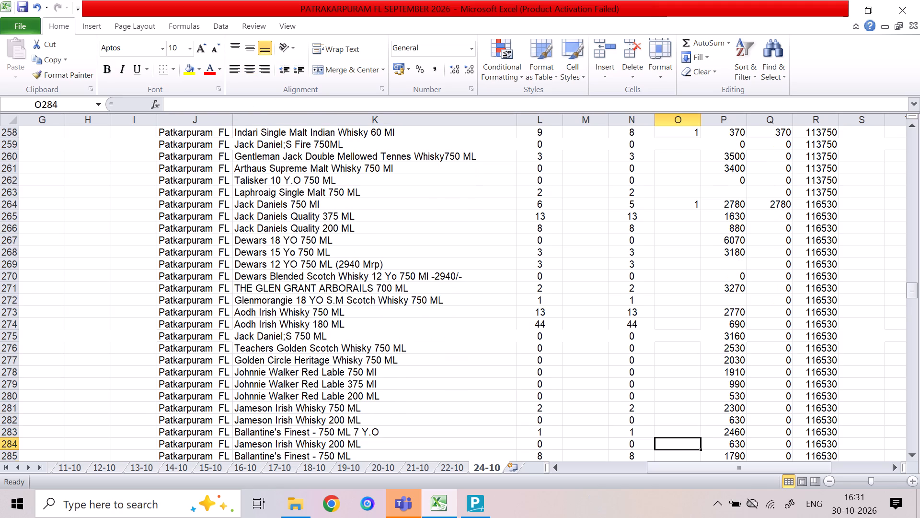
key(Down)
key(Down)
key(Down)
key(3)
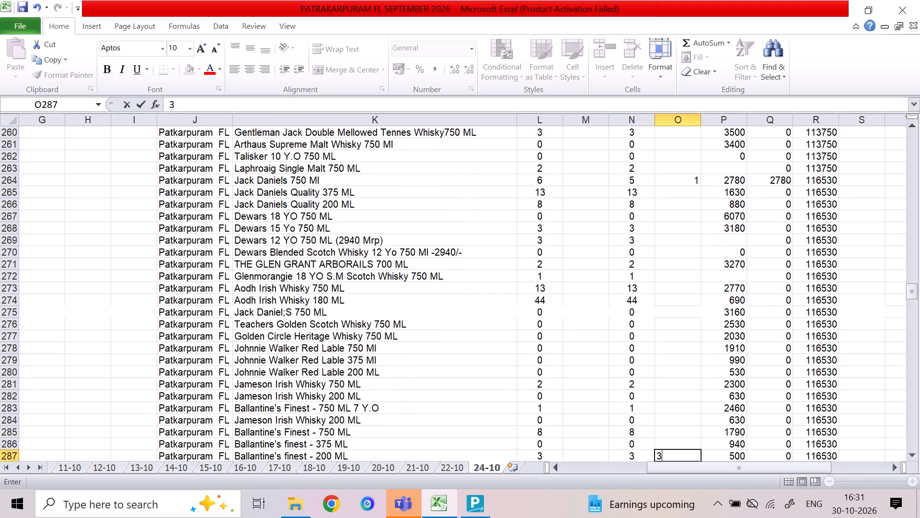
key(Down)
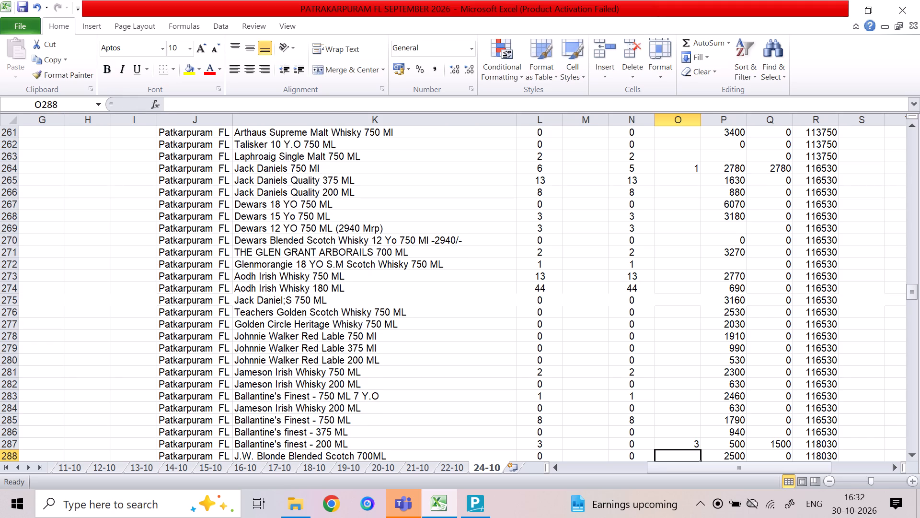
Enter a C2 quantity of 1 for BOHO Deluxe Blended WHISKY 375ml.
key(Down)
key(Down)
key(Down)
key(Down)
key(Down)
key(Down)
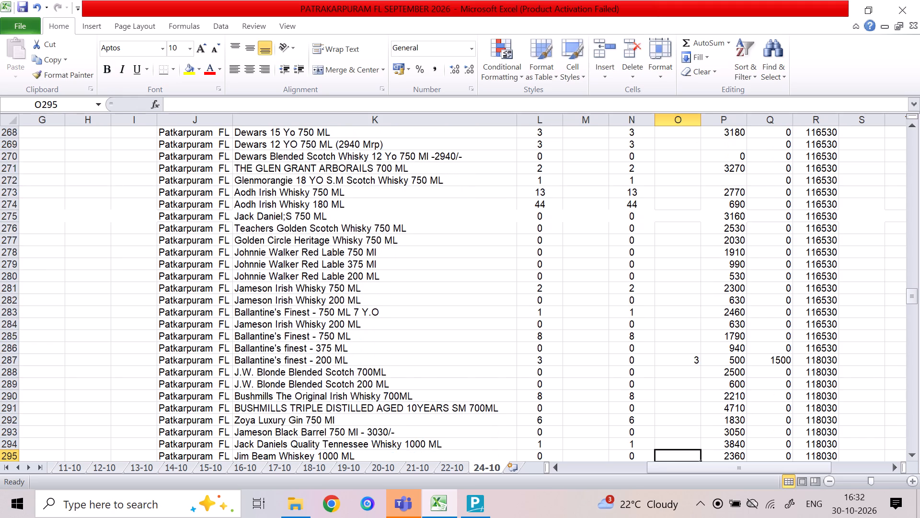
key(Down)
key(Down)
key(Down)
key(Down)
key(Down)
key(Down)
key(Up)
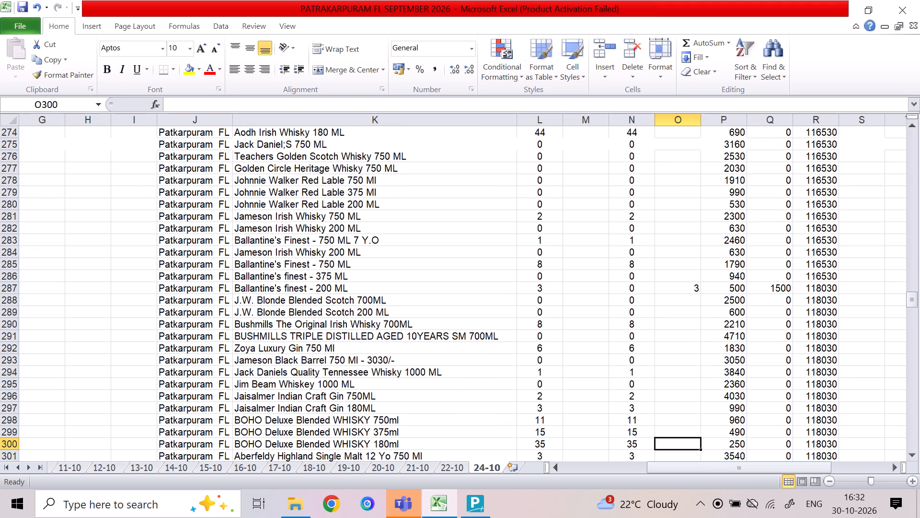
key(Up)
key(1)
key(Down)
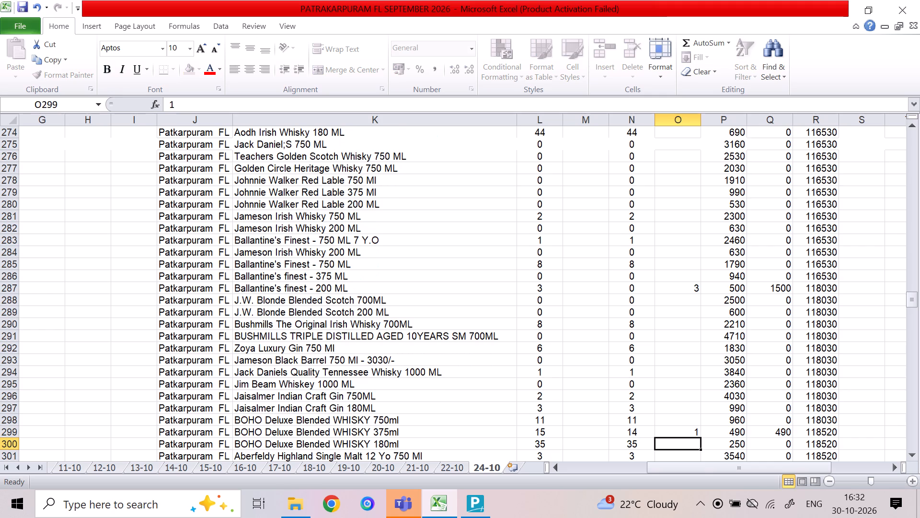
Enter a C2 quantity of 2 for Jagermeister Liqueur 750ML.
key(Down)
key(Down)
key(Down)
key(Down)
key(Up)
key(Up)
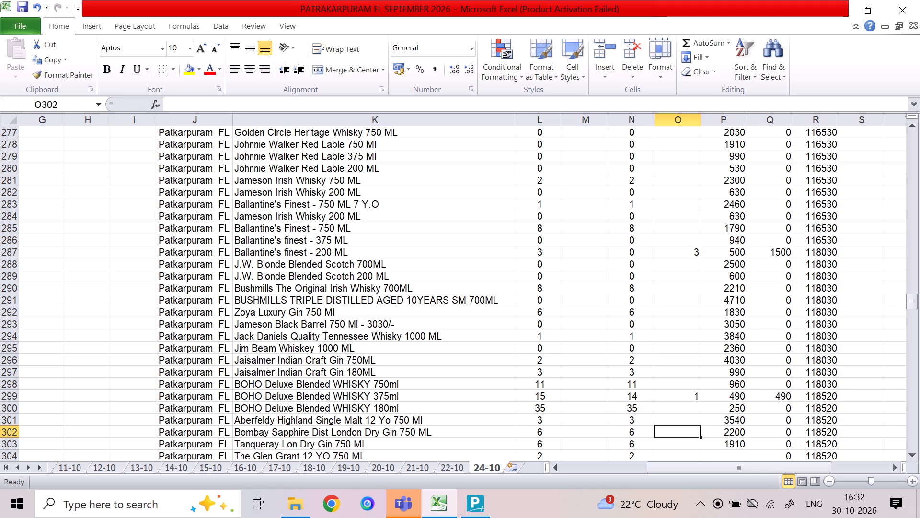
key(Down)
key(Down)
key(Down)
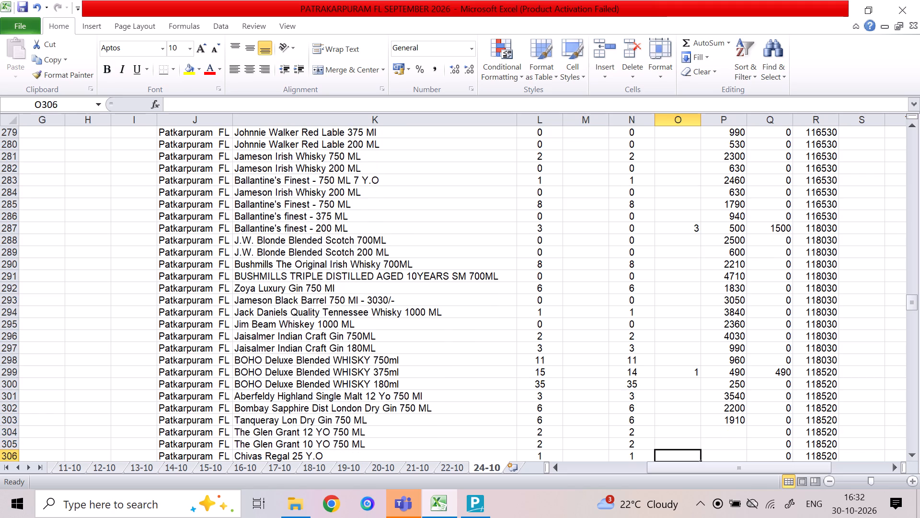
key(Down)
key(Down)
key(Down)
key(Down)
key(Up)
key(Up)
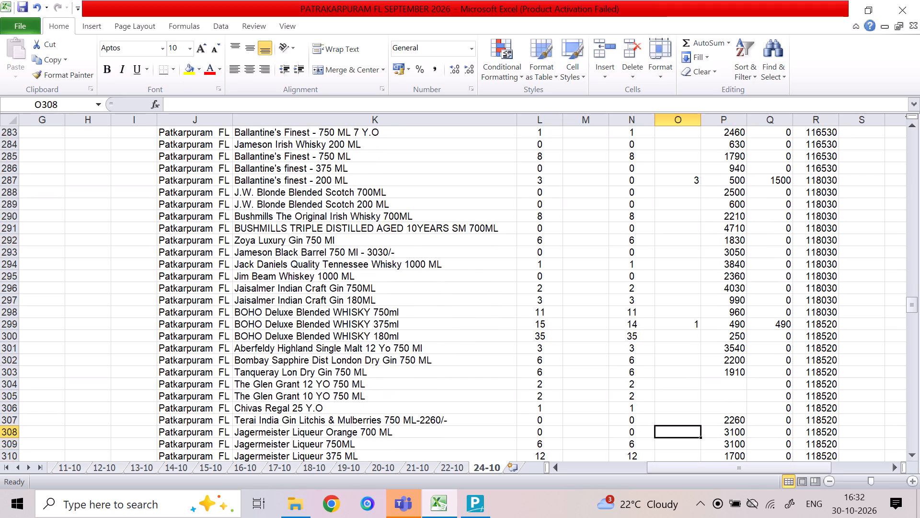
key(Down)
key(Down)
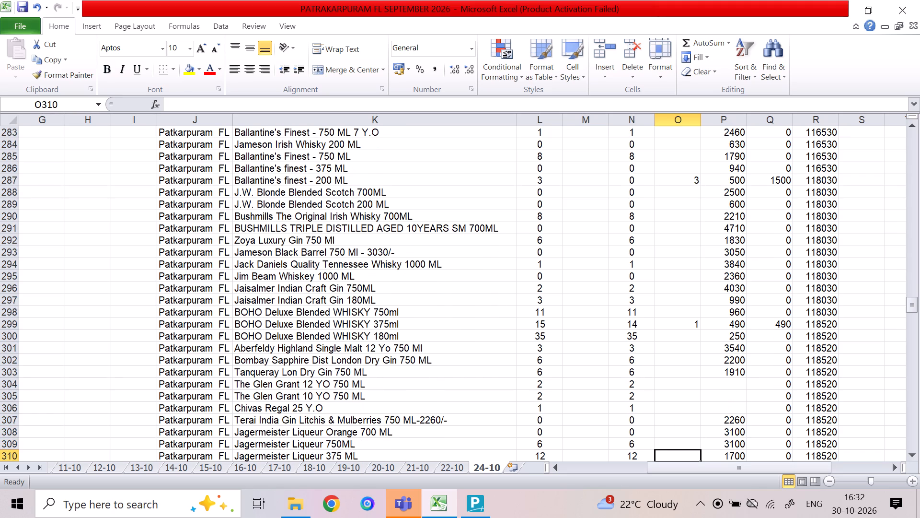
key(Down)
key(Up)
key(Up)
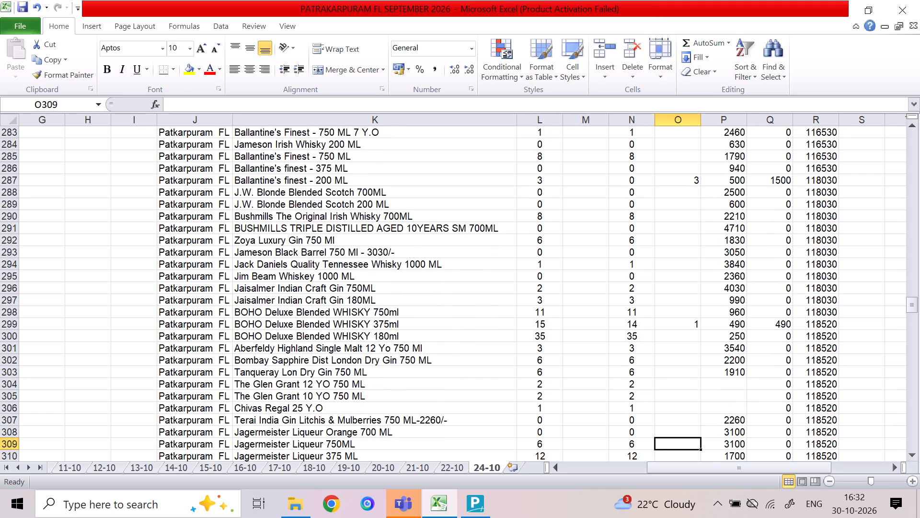
key(2)
key(Down)
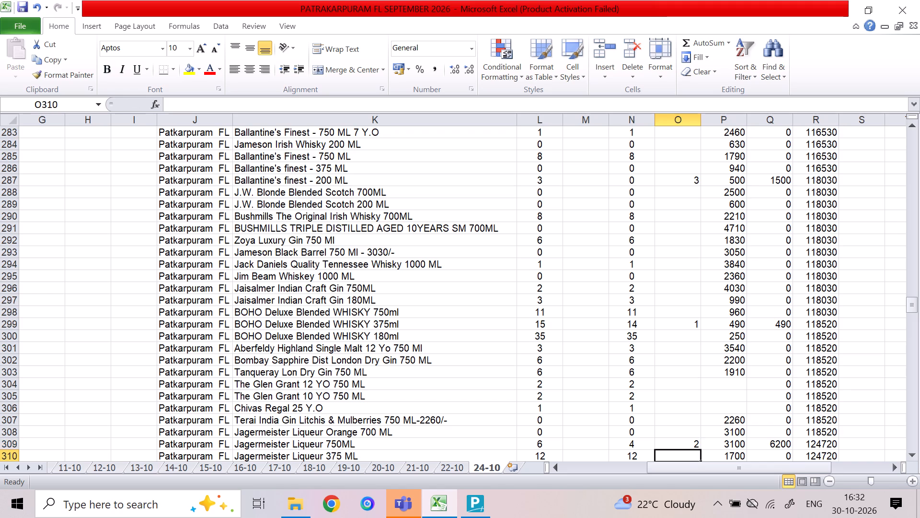
Enter a C2 quantity of 3 for J & B Rare Celebration Blended Schotch Whisky 750 ML.
key(Down)
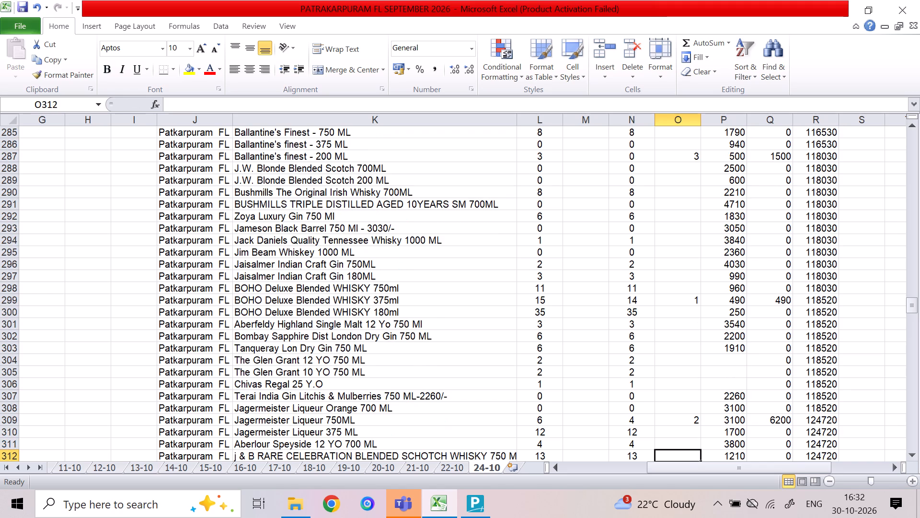
key(Up)
key(3)
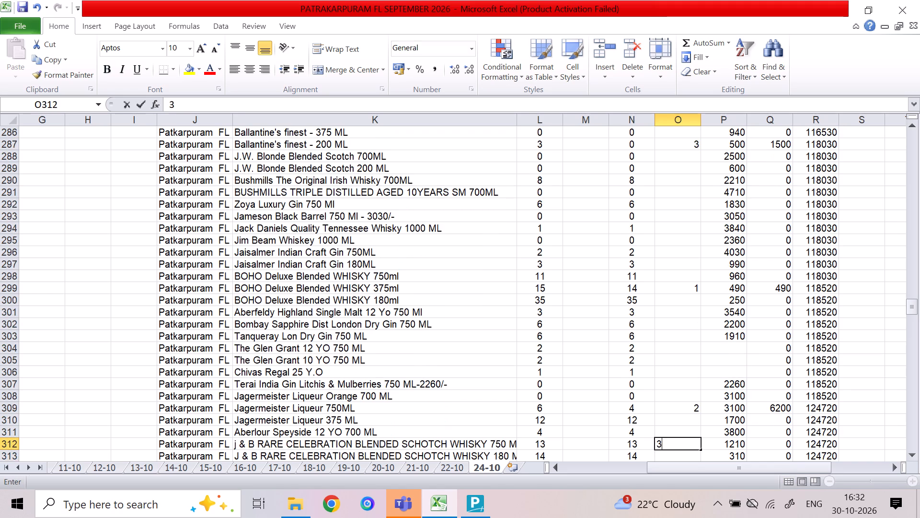
key(Down)
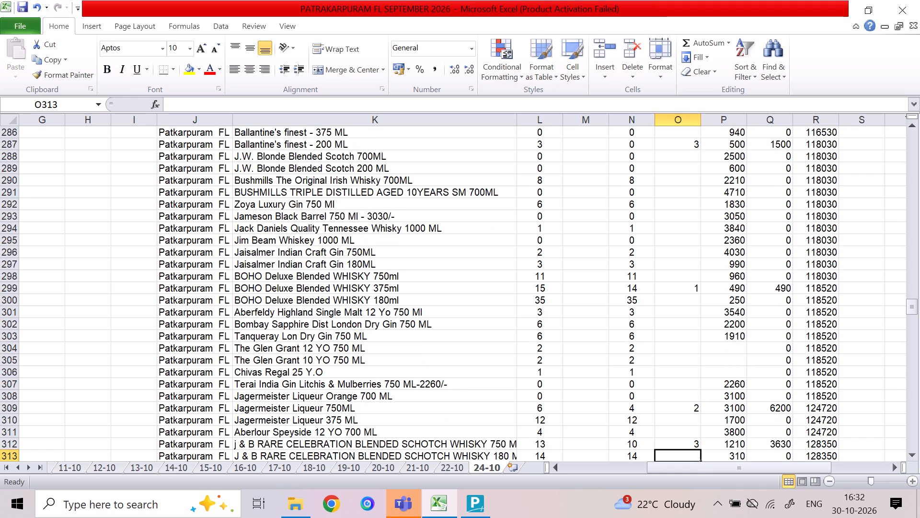
Enter a C2 quantity of 6 for J & B Rare Celebration Blended Schotch Whisky 180 ML.
key(6)
key(Down)
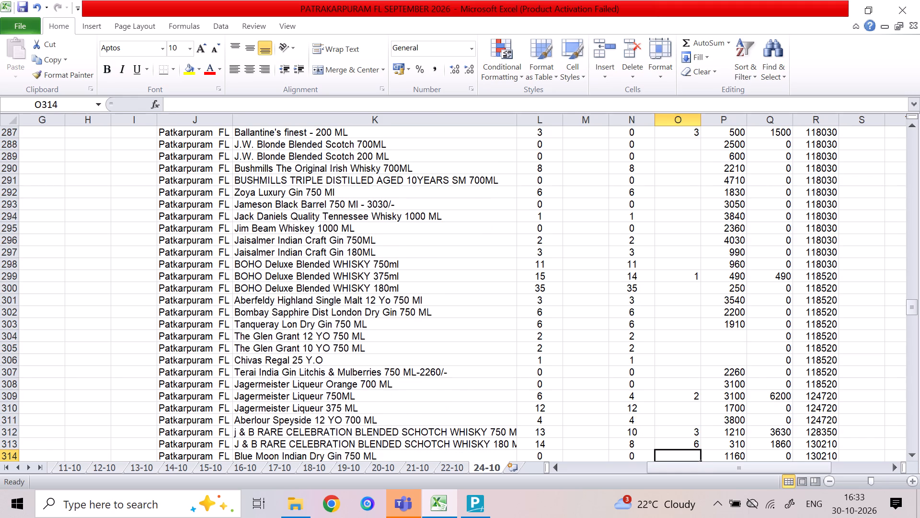
Enter a C2 quantity of 1 for BACARDI SUPER CLASSIC GUAVA RUM 180 ML.
key(Down)
key(Down)
key(Down)
key(Down)
key(Down)
key(Down)
key(Down)
key(Down)
key(Down)
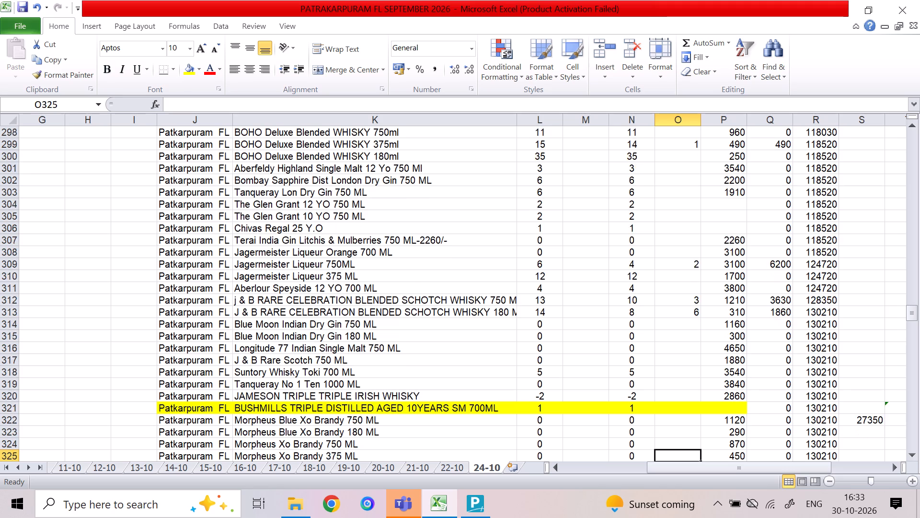
key(Down)
key(Down)
key(Down)
key(Down)
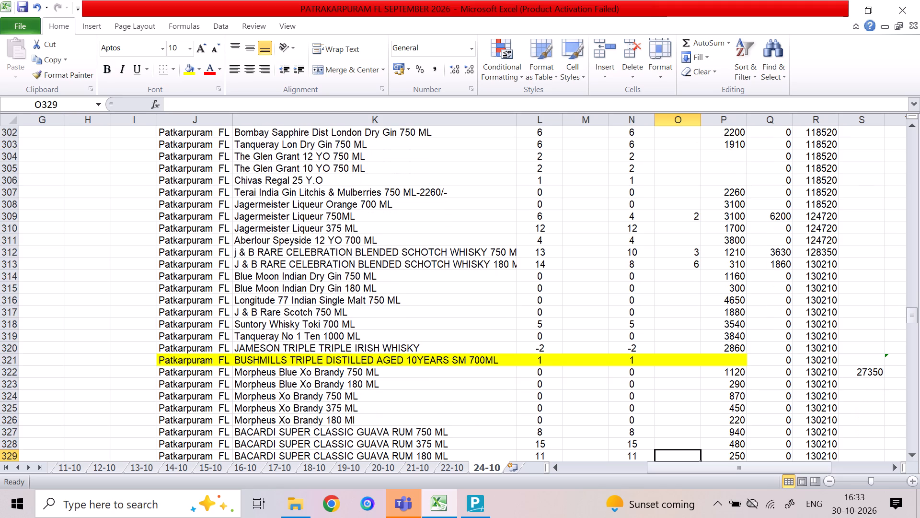
key(1)
key(Down)
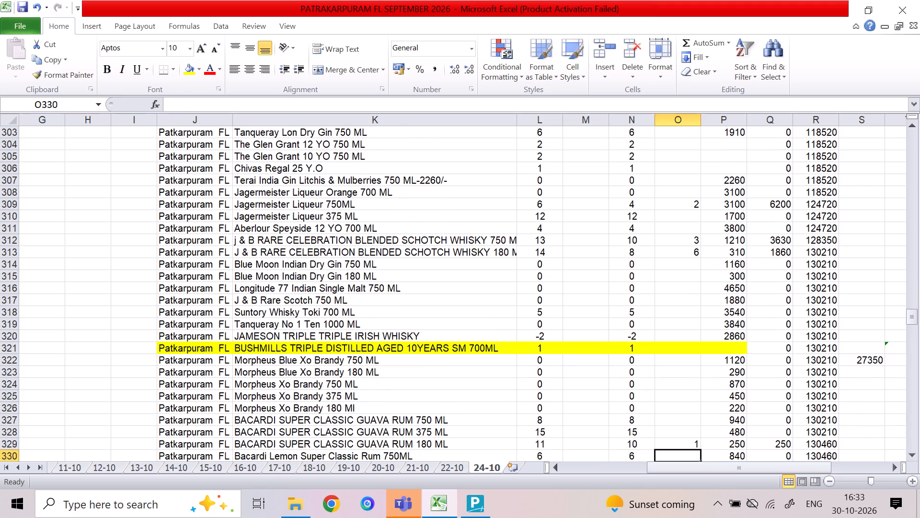
Enter C2 quantities of 2 for Bacardi Lemon Super Classic Rum 375ML and 7 for the 180ML size.
key(Down)
key(Up)
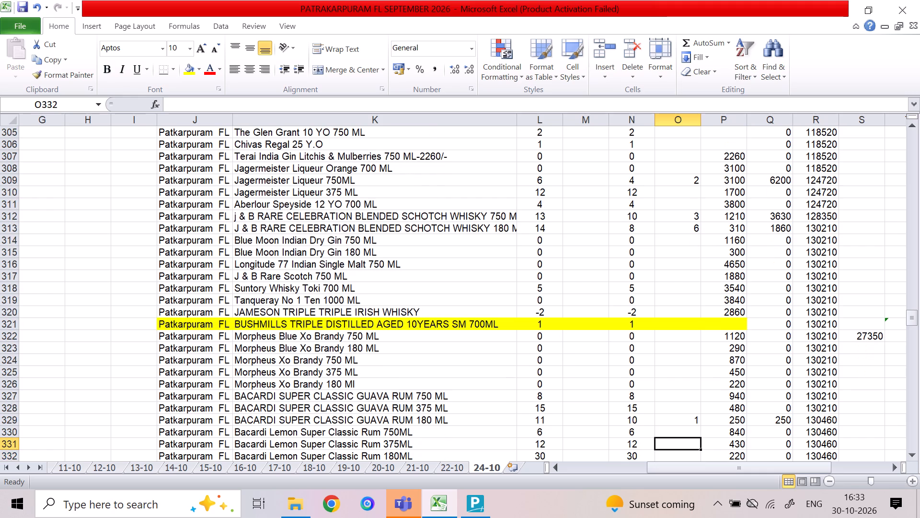
key(2)
key(Down)
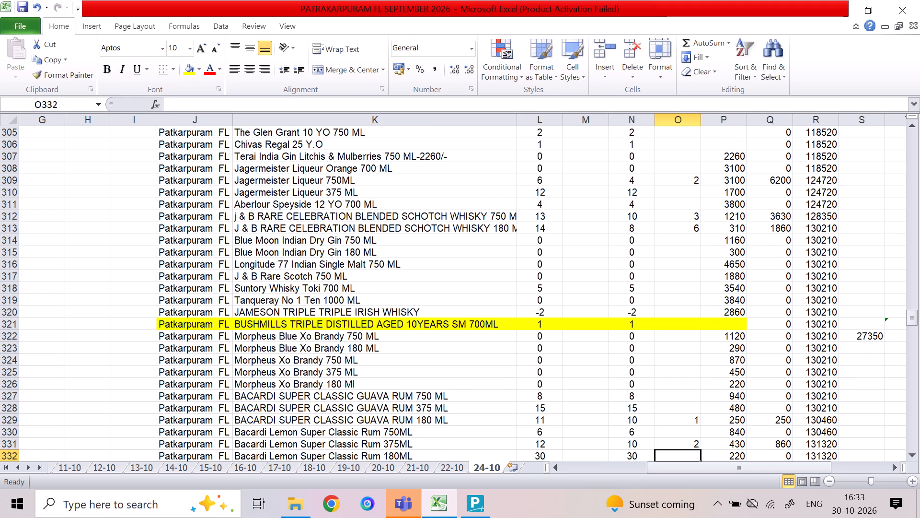
key(7)
key(Down)
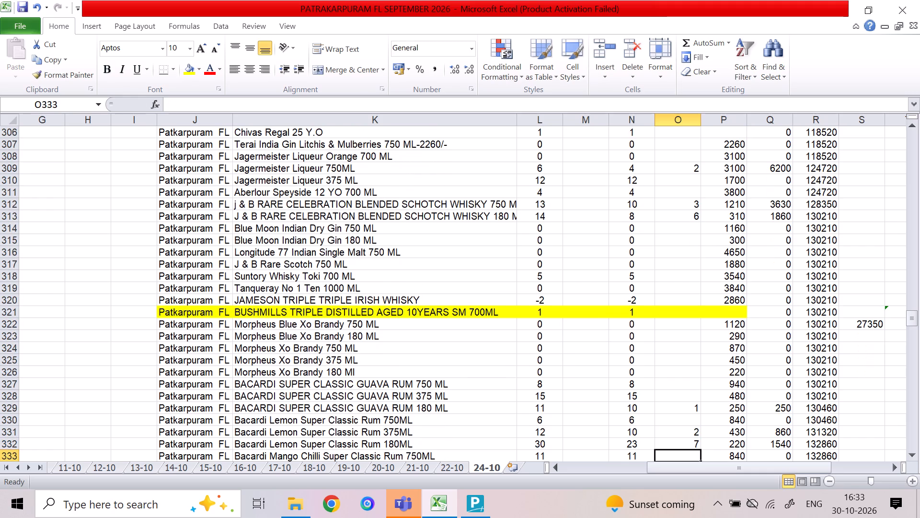
Enter C2 quantities of 2 for Bacardi Mango Chilli Super Classic Rum 750ML and 4 for the 180ML size.
key(Up)
key(2)
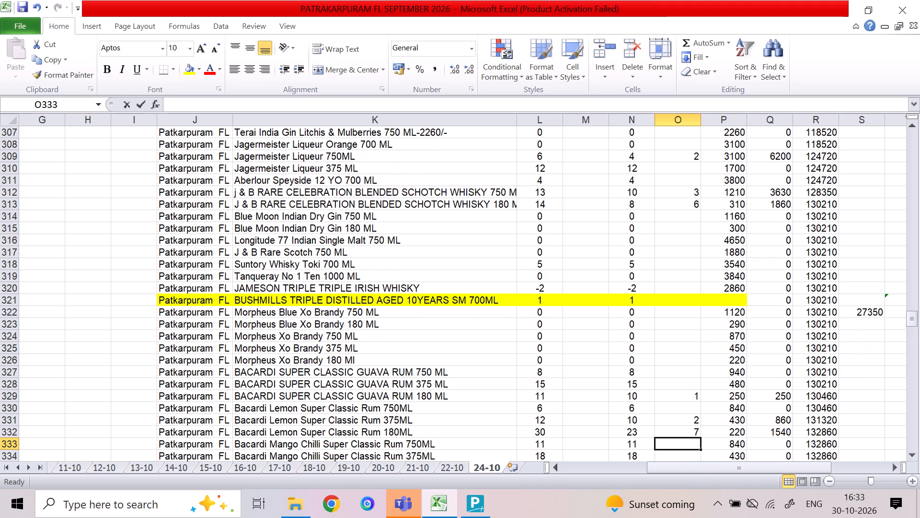
key(Down)
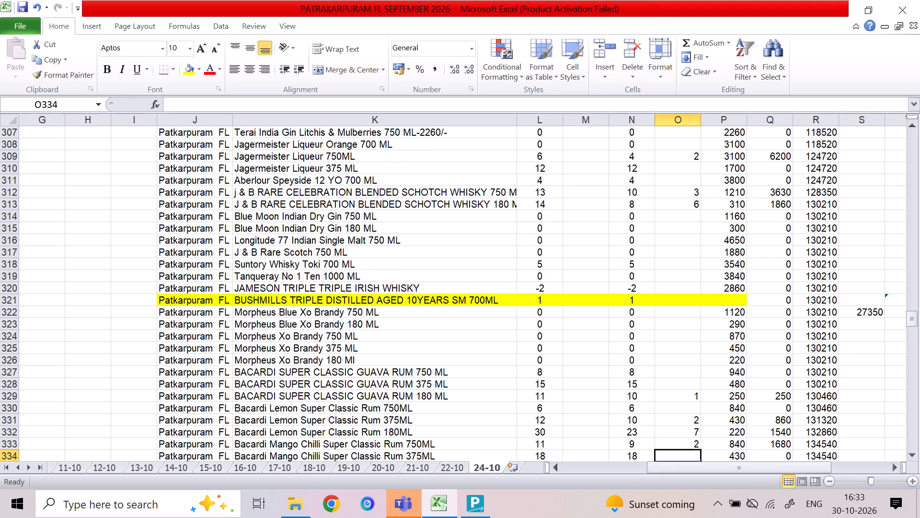
key(Down)
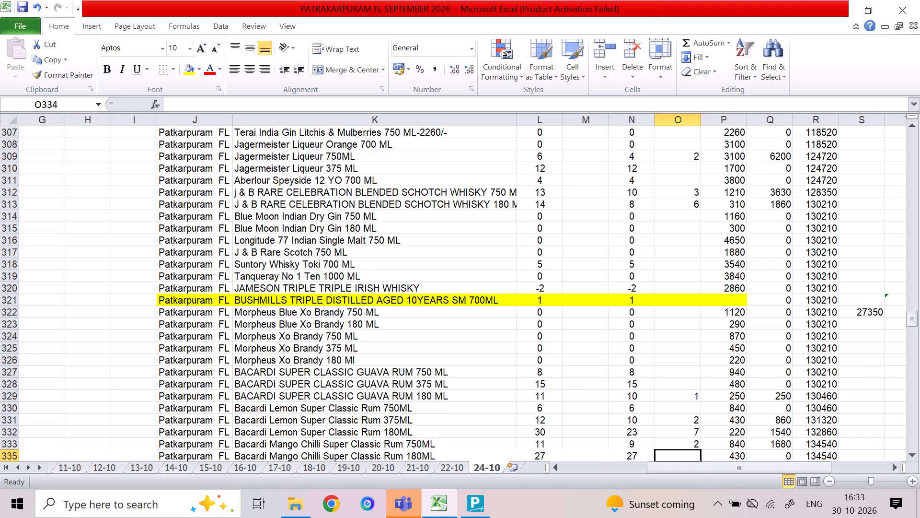
key(4)
key(Down)
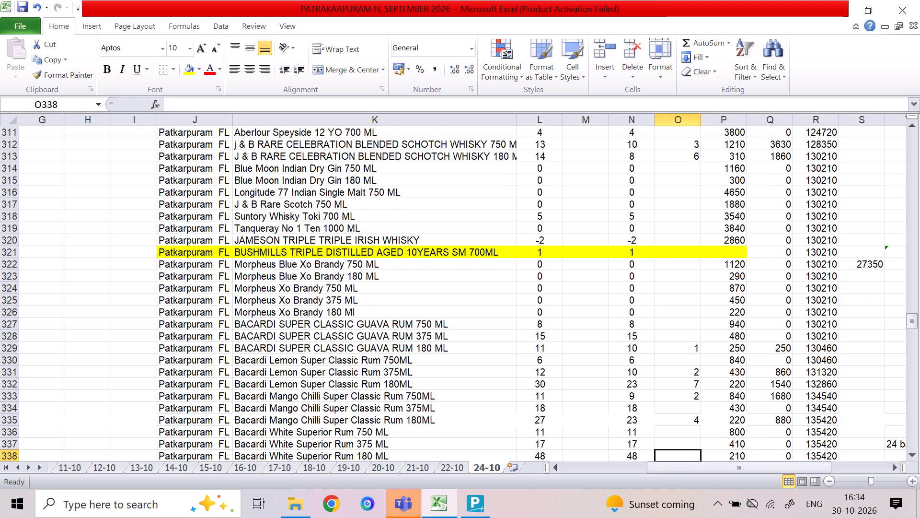
Enter a C2 quantity of 1 for both Black by Bacardi Super Classic Rum 375 ML and 180 ML.
key(Down)
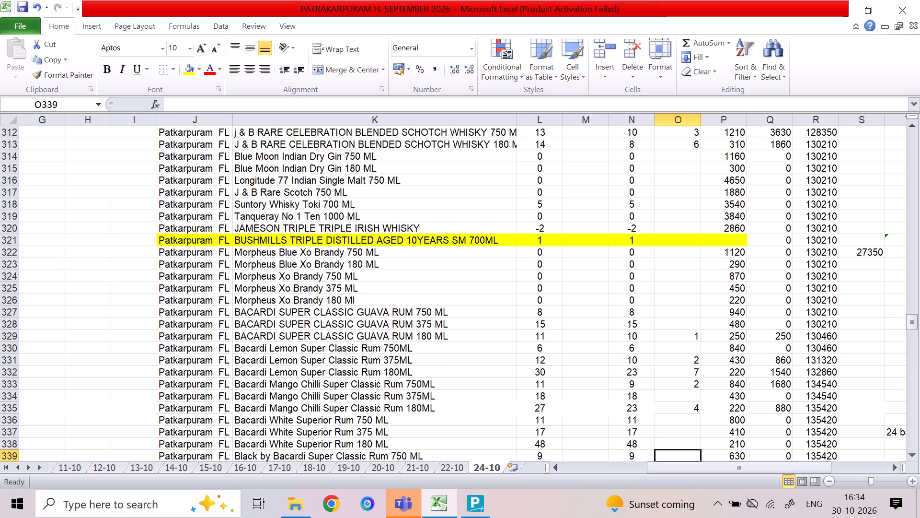
key(Down)
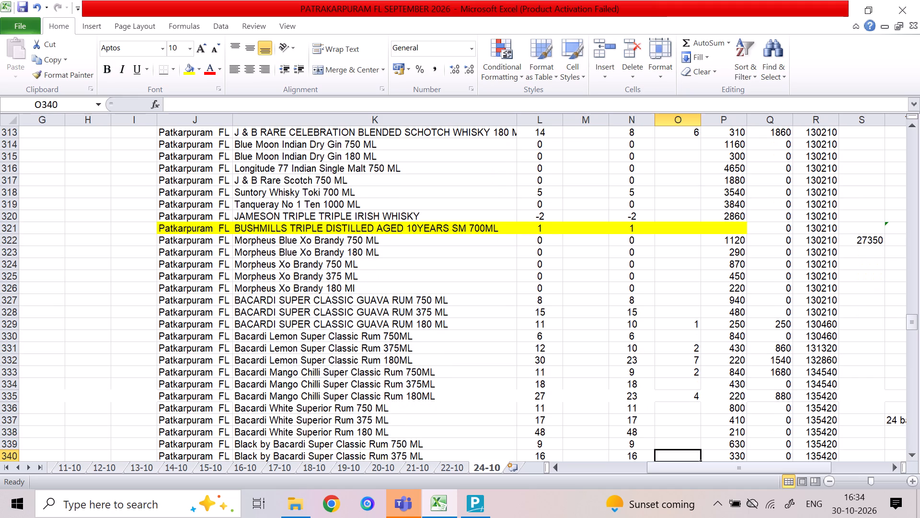
key(1)
key(Down)
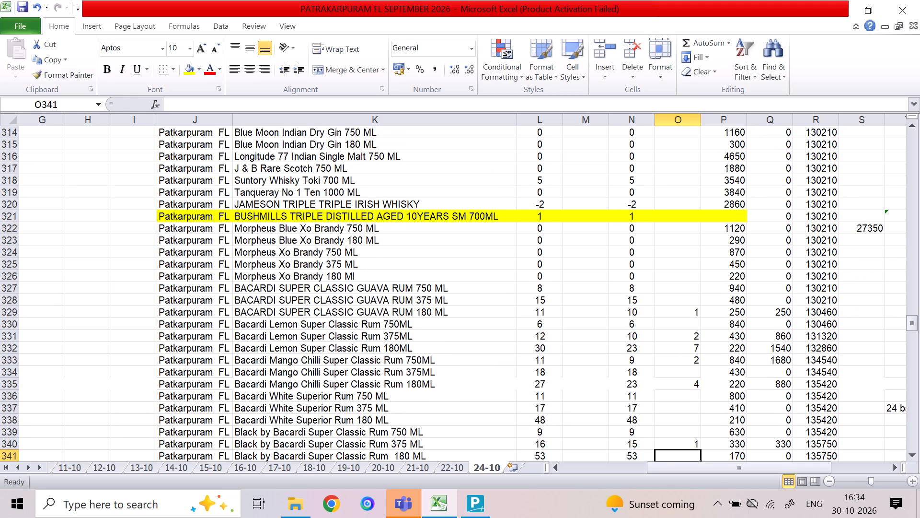
key(1)
key(Down)
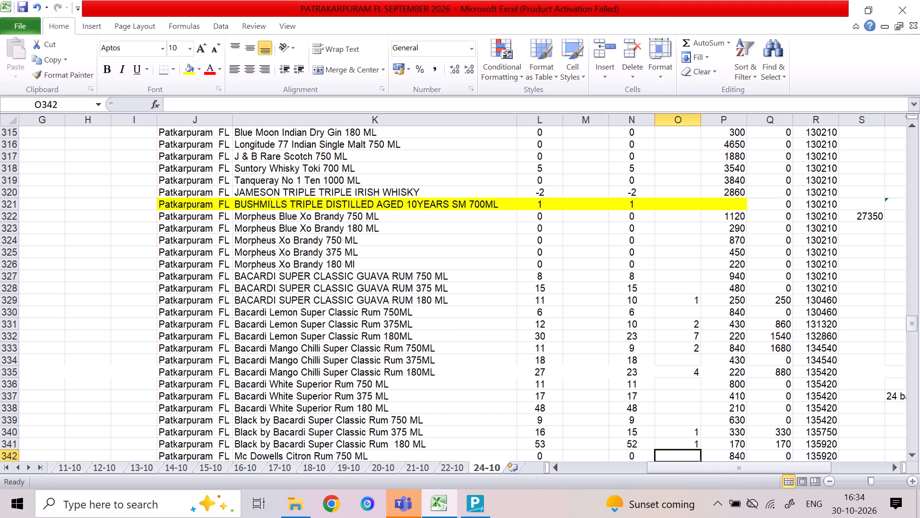
Enter a C2 quantity of 1 for both Old Monk the Legend Rum 375 ML and 180 ML.
key(Down)
key(Down)
key(Down)
key(Down)
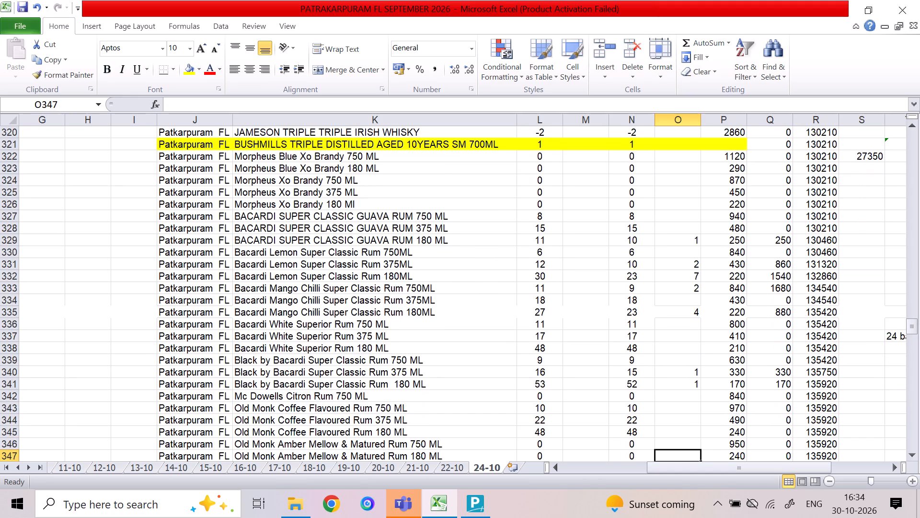
key(Down)
key(Down)
key(Down)
key(Up)
key(Up)
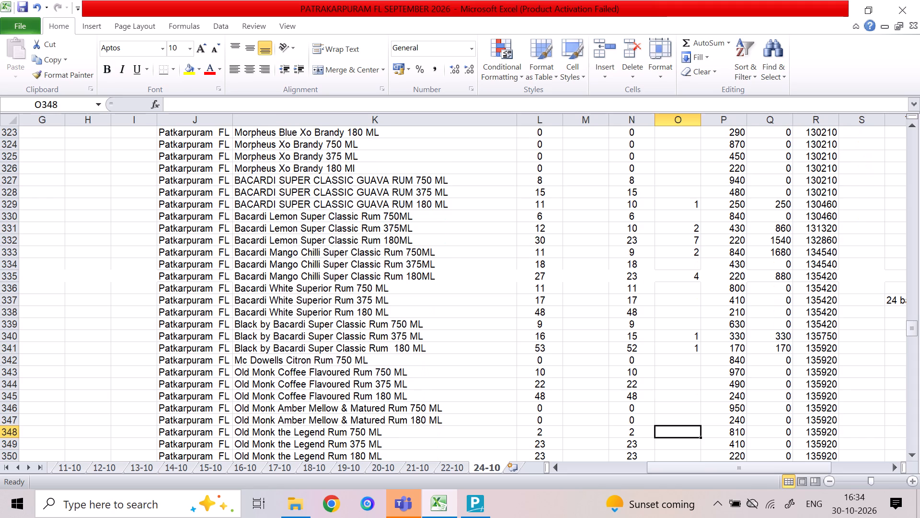
key(Down)
key(1)
key(Down)
key(1)
key(Down)
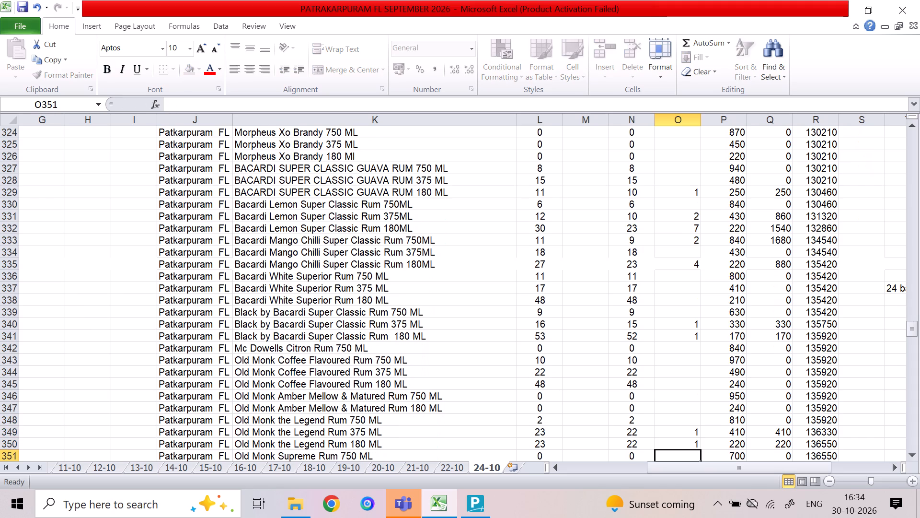
Enter C2 quantities of 1 for Very Old Vatted Old Monk Matured Rum 375 ML and 2 for the 180 ML size.
key(Down)
key(Down)
key(Down)
key(Down)
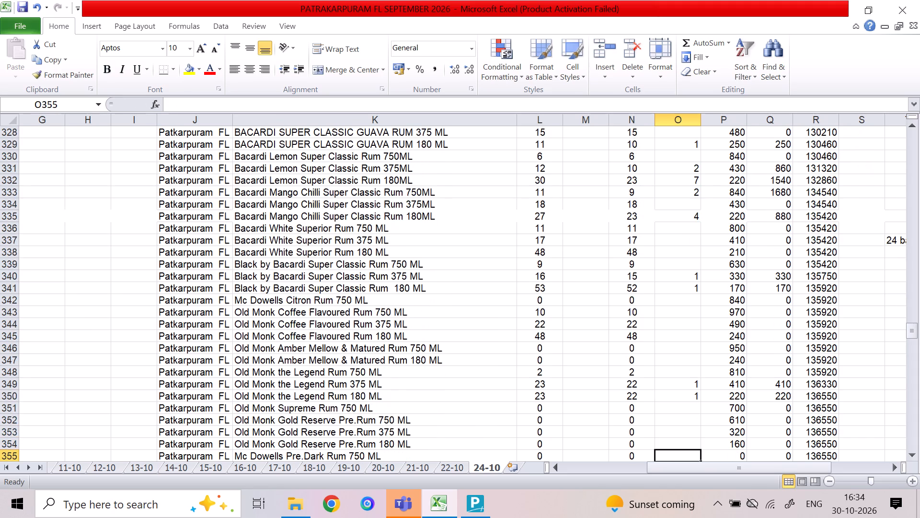
key(Down)
key(Down)
key(Down)
key(Up)
key(Up)
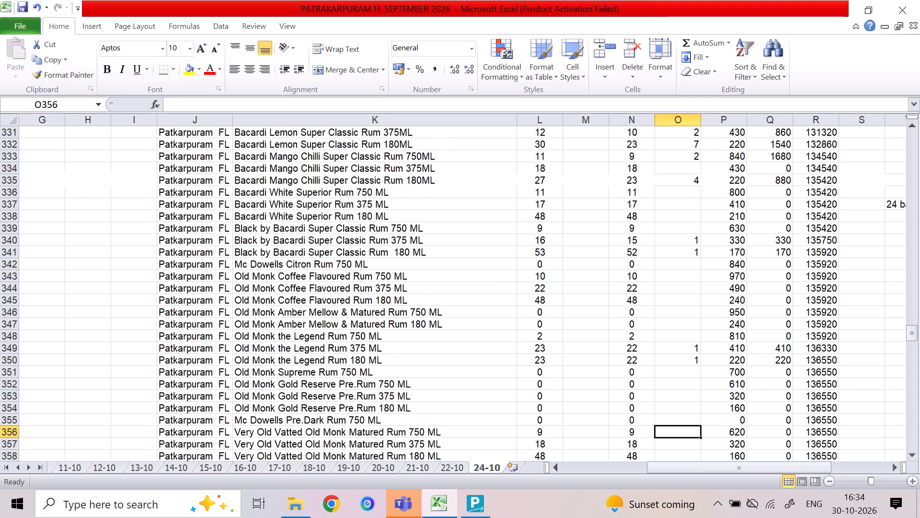
key(Down)
key(1)
key(Down)
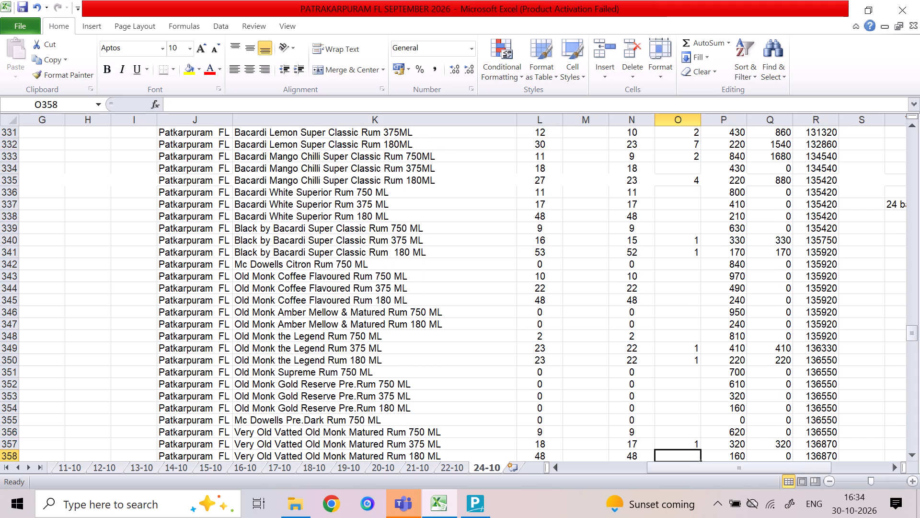
key(2)
key(Right)
key(Left)
key(Down)
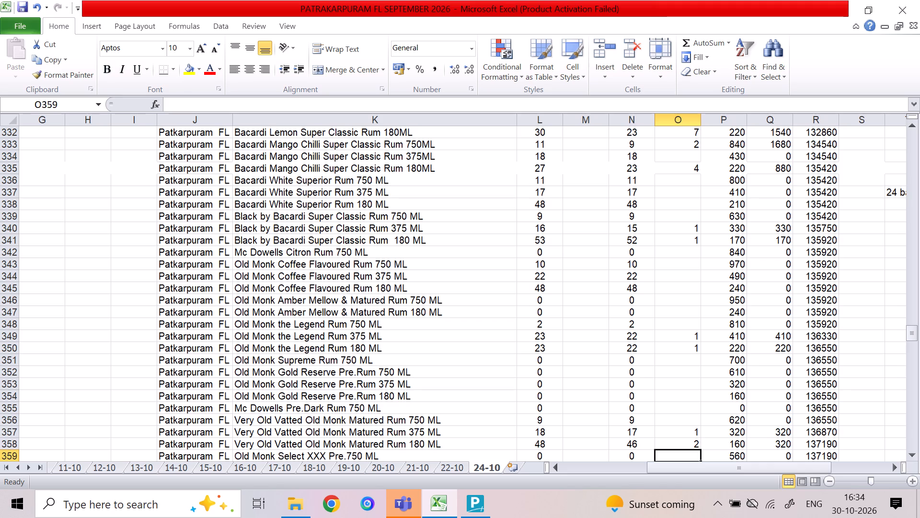
Examine the stock rows from Old Monk Select XXX through the Captain Morgan, Lion Daddy, Patron and Bhrum items.
key(Down)
key(Down)
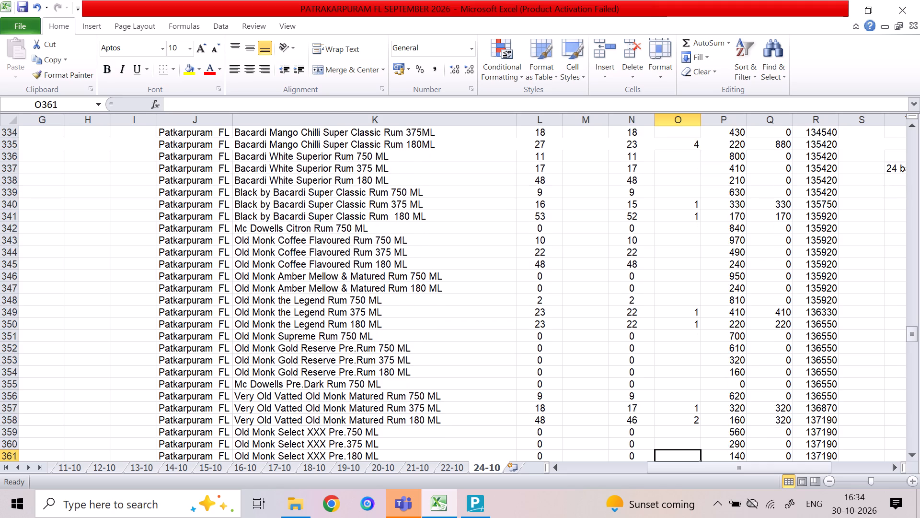
key(Down)
key(Down)
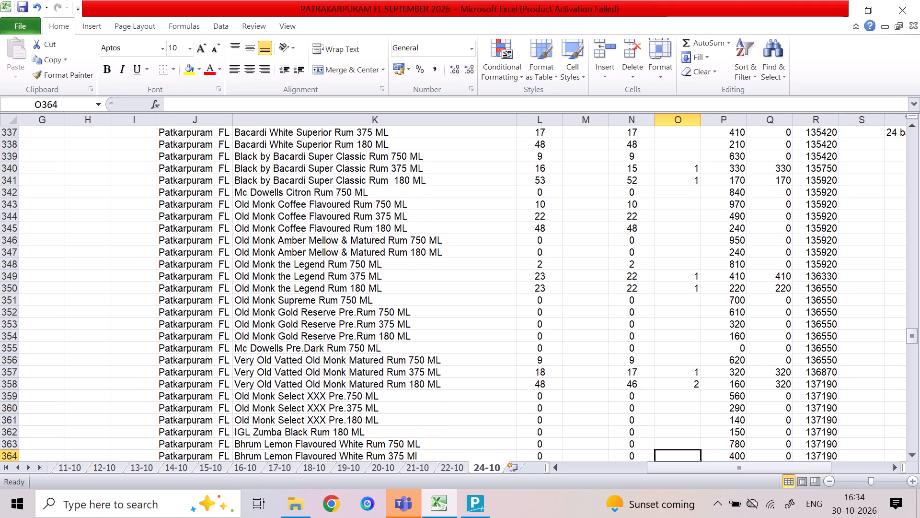
key(Down)
key(Down)
key(Down)
key(Down)
key(Down)
key(Down)
key(Down)
key(Down)
key(Down)
key(Down)
key(Down)
key(Down)
key(Down)
key(Down)
key(Down)
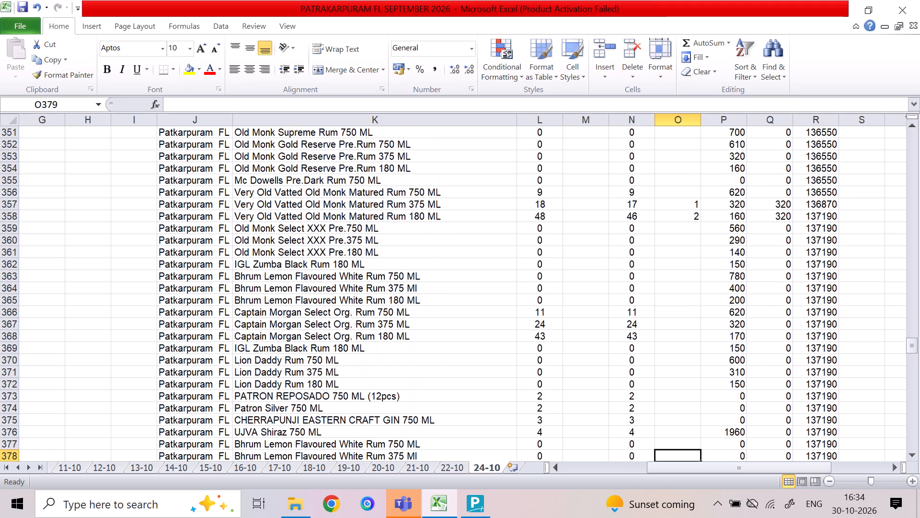
key(Up)
key(Left)
key(Up)
key(Up)
key(Up)
key(Up)
key(Left)
key(Up)
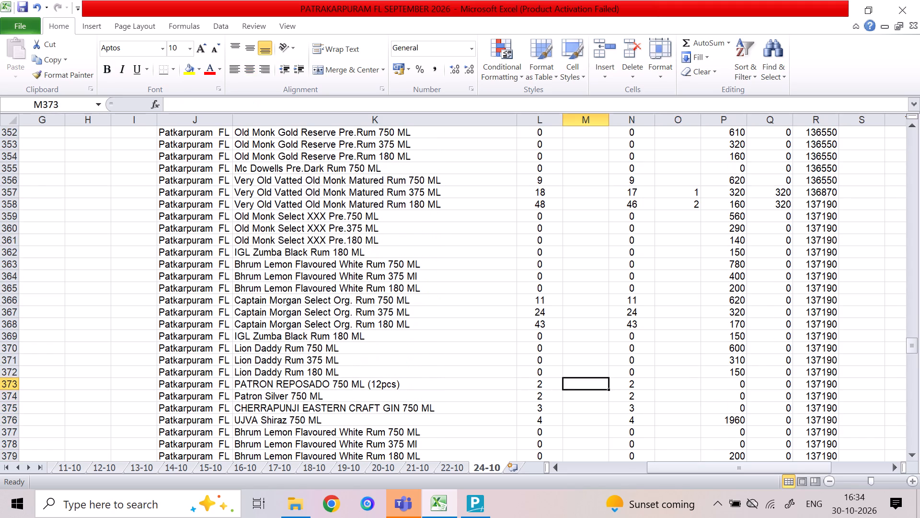
key(Up)
key(Left)
key(Up)
key(Left)
key(Up)
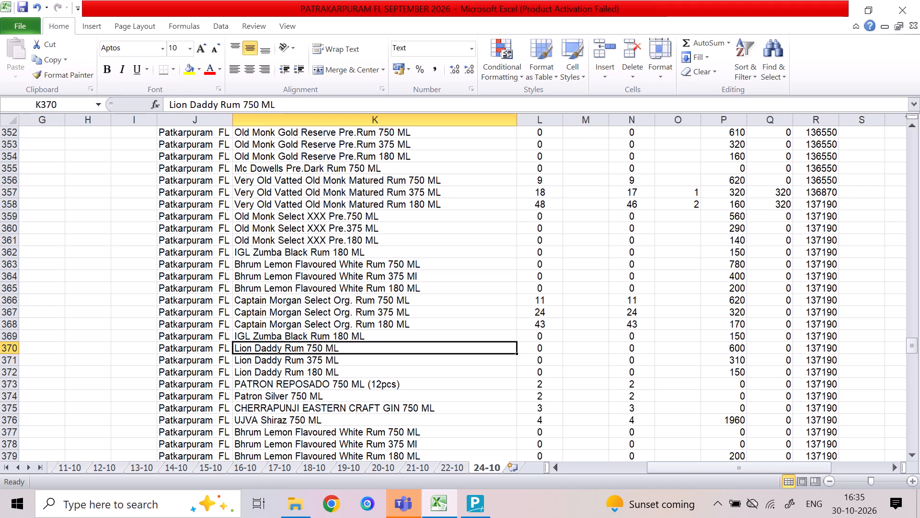
key(Down)
key(Down)
key(Right)
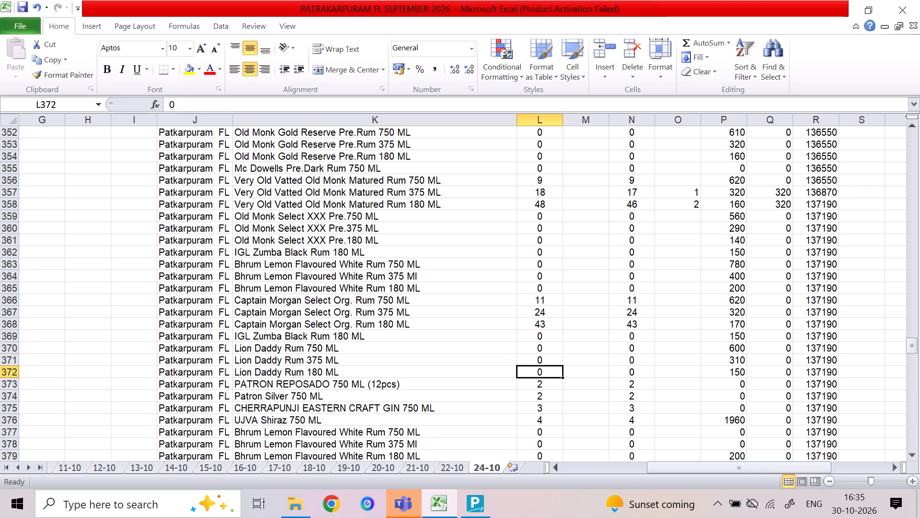
key(Right)
key(Down)
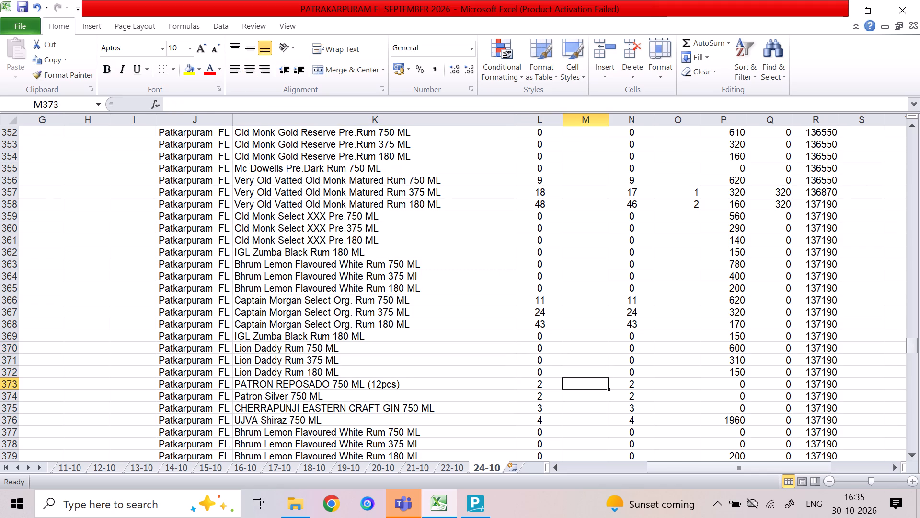
Examine the stock rows from Patron Reposado through the Jacob's Creek, Kahlua and Sula wine items on the 24-10 sheet.
key(Right)
key(Down)
key(Down)
key(Down)
key(Down)
key(Down)
key(Down)
key(Down)
key(Down)
key(Down)
key(Down)
key(Down)
key(Down)
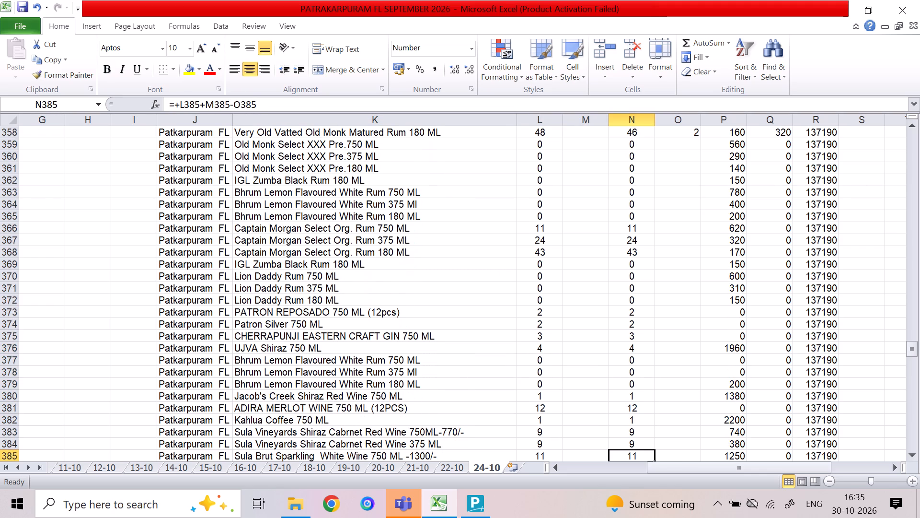
key(Down)
key(Down)
key(Down)
key(Down)
key(Down)
key(Down)
key(Down)
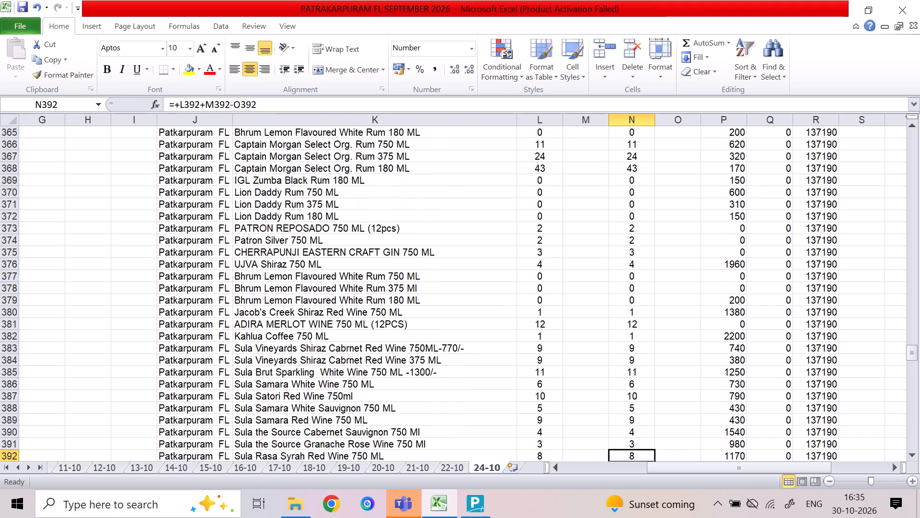
key(Down)
key(Down)
key(Up)
key(Up)
key(Left)
key(Up)
key(Left)
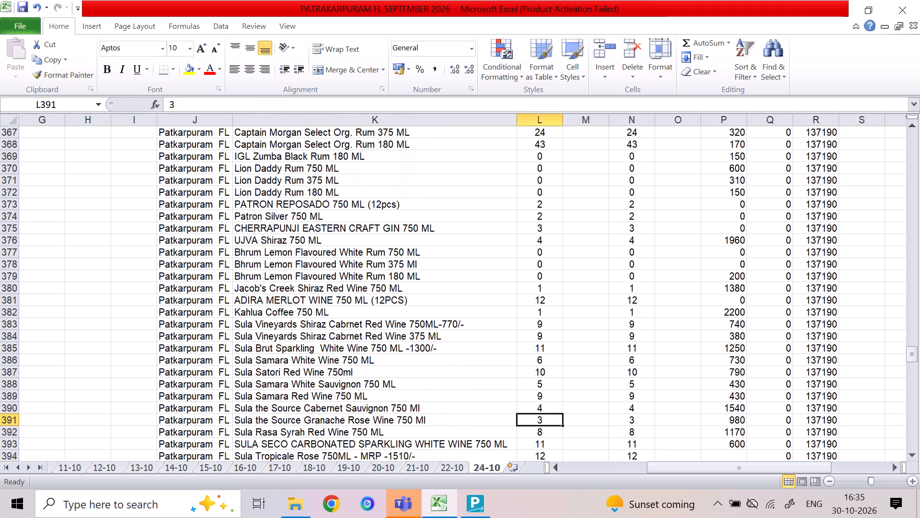
key(Left)
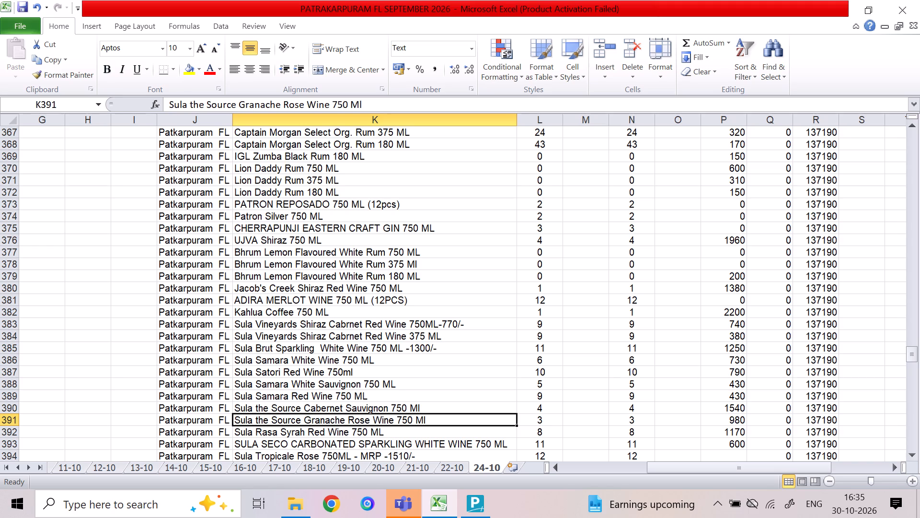
Examine the stock rows from Sula Rasa Syrah Red Wine through the Fratelli, Jose Cuervo and Grey Goose items.
key(Right)
key(Right)
key(Down)
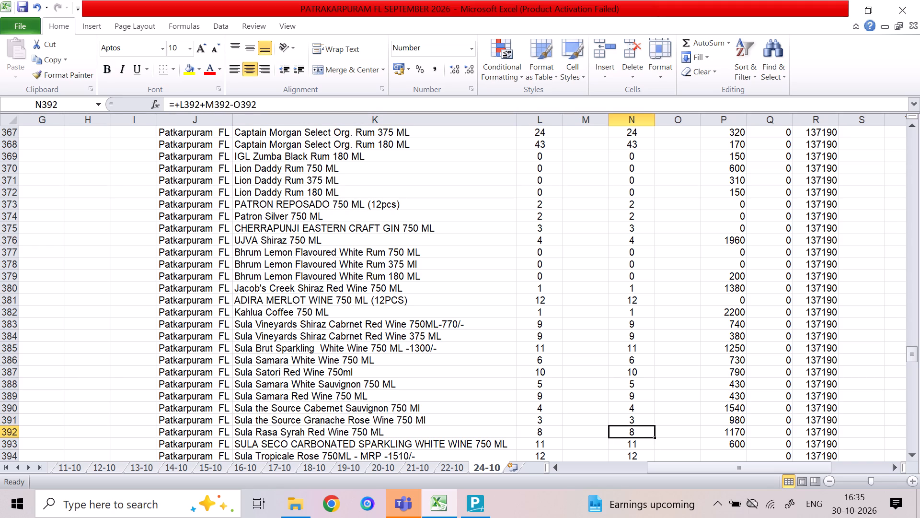
key(Down)
key(Down)
key(Down)
key(Down)
key(Down)
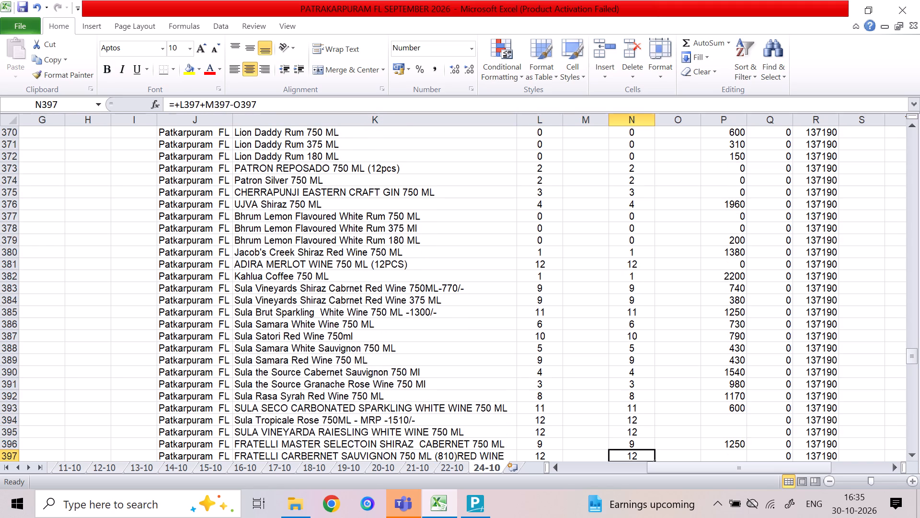
key(Down)
key(Down)
key(Down)
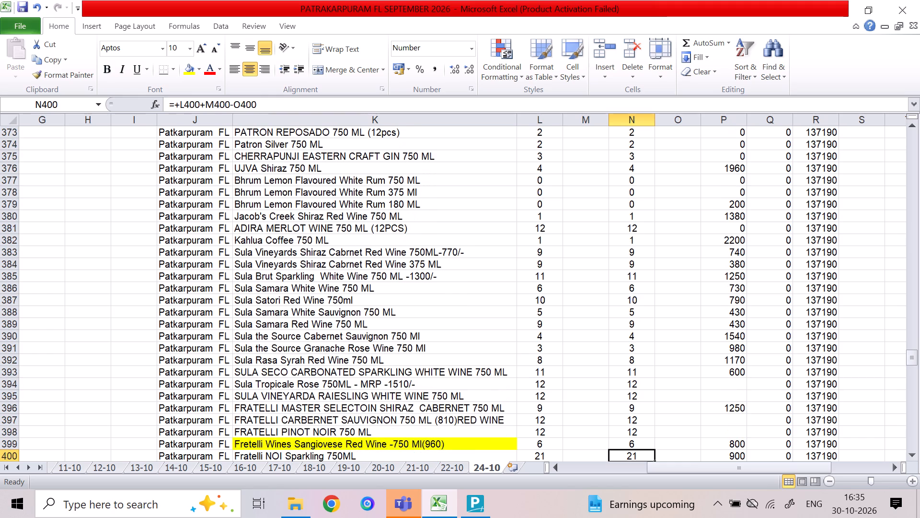
key(Down)
key(Down)
key(Down)
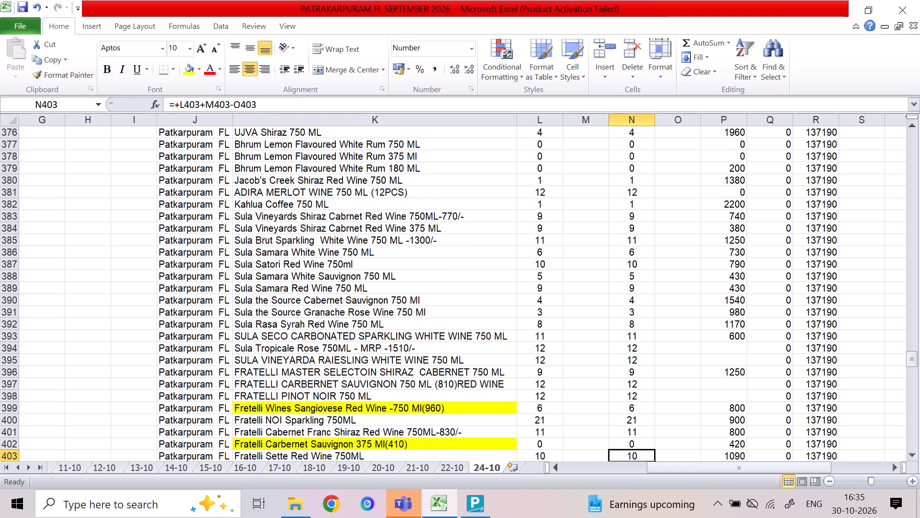
key(Left)
key(Down)
key(Down)
key(Down)
key(Down)
key(Down)
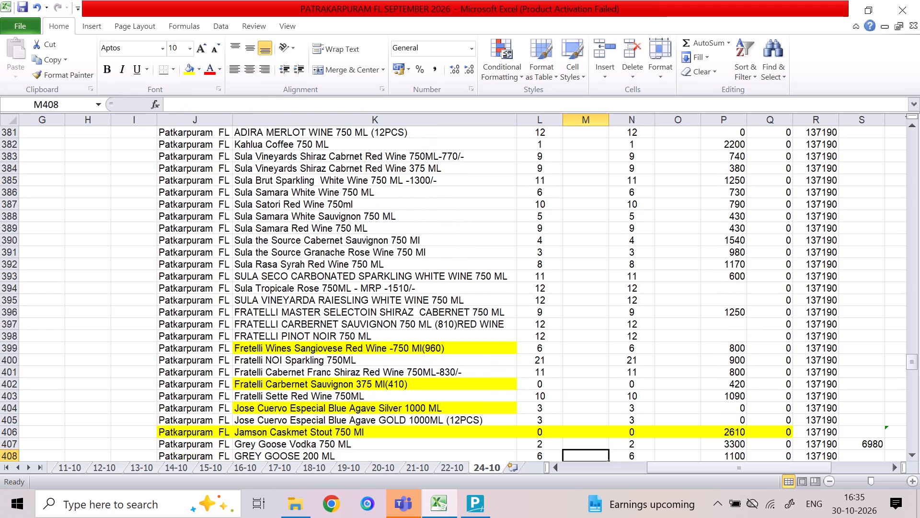
key(Right)
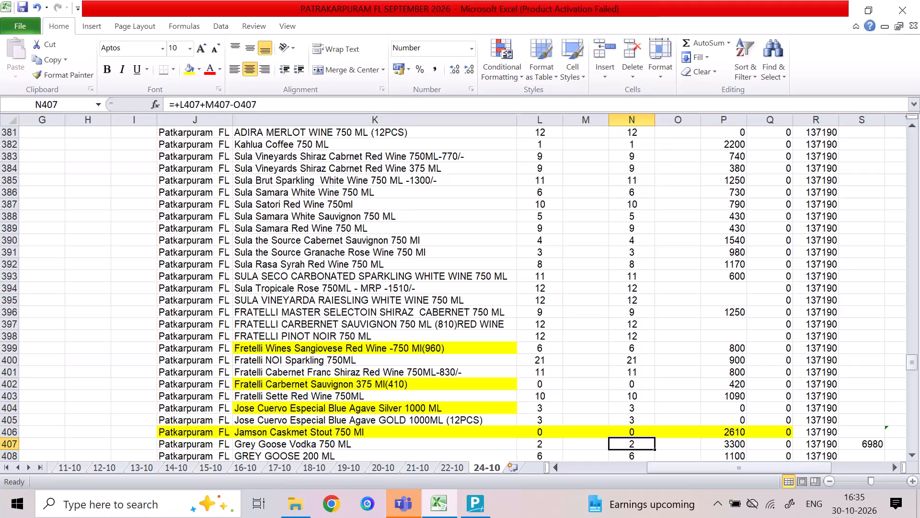
Recheck the stock rows between Fratelli Pinot Noir 750 ML and Jose Cuervo Especial Blue Agave Silver 1000 ML.
key(Up)
key(Up)
key(Up)
key(Up)
key(Up)
key(Up)
key(Up)
key(Up)
key(Up)
key(Left)
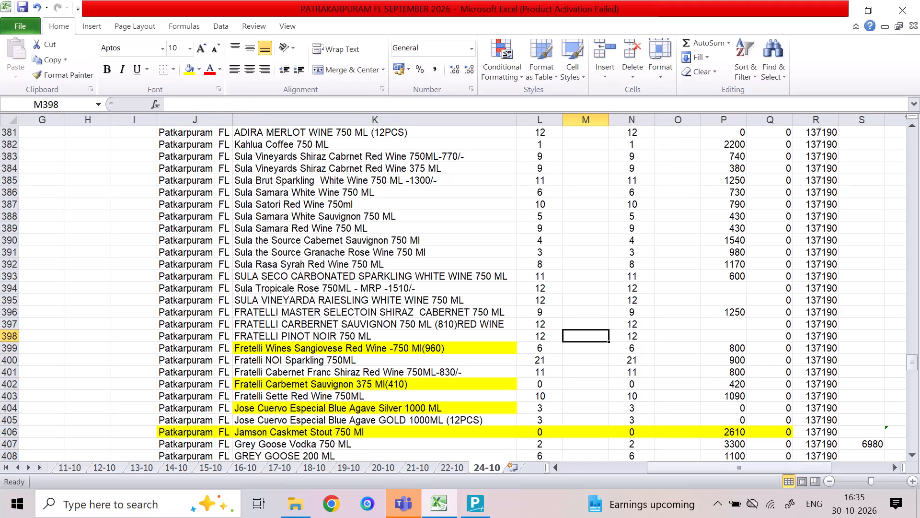
key(Down)
key(Down)
key(Down)
key(Down)
key(Down)
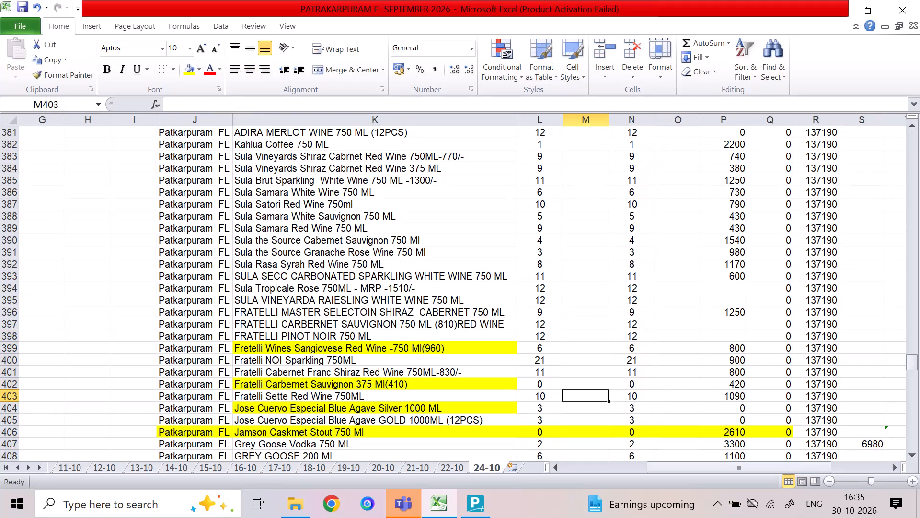
key(Down)
key(Right)
key(Right)
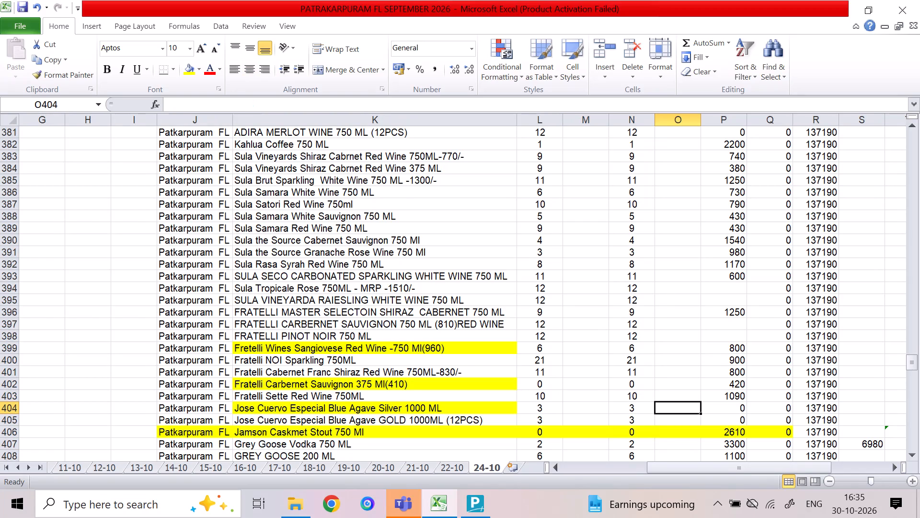
Review the closing stock column back from the Jose Cuervo rows up to Old Monk Amber Mellow & Matured Rum 180 ML.
key(Left)
key(Up)
key(Up)
key(Up)
key(Up)
key(Up)
key(Up)
key(Up)
key(Up)
key(Up)
key(Up)
key(Up)
key(Up)
key(Up)
key(Up)
key(Up)
key(Up)
key(Up)
key(Up)
key(Up)
key(Up)
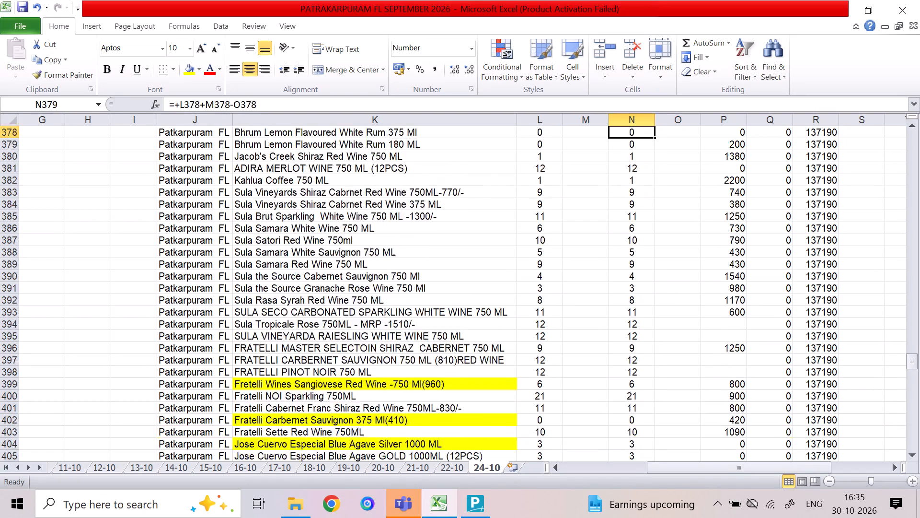
key(Up)
key(Up)
key(Up)
key(Up)
key(Up)
key(Up)
key(Up)
key(Up)
key(Up)
key(Up)
key(Up)
key(Up)
key(Up)
key(Up)
key(Up)
key(Up)
key(Up)
key(Up)
key(Up)
key(Up)
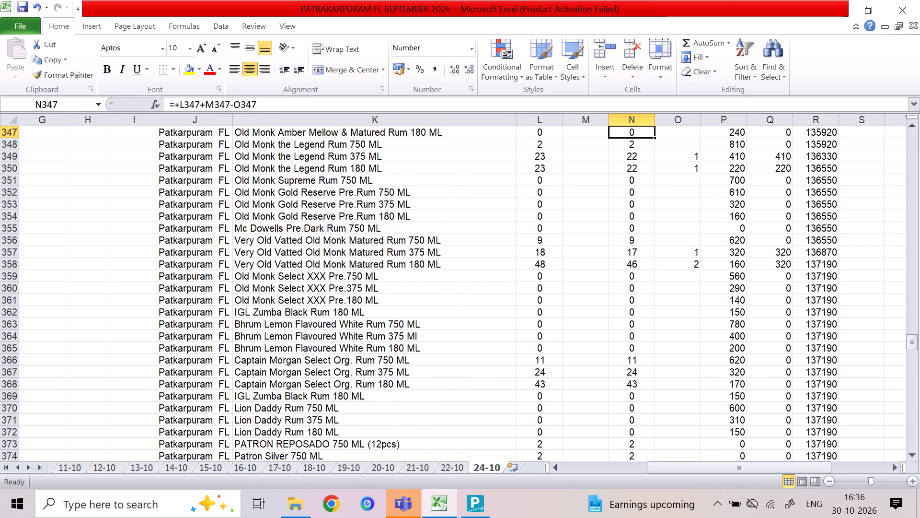
Review the closing stock column from the Old Monk rums through the Captain Morgan, Patron and Sula wine rows.
key(Down)
key(Down)
key(Down)
key(Down)
key(Down)
key(Down)
key(Down)
key(Down)
key(Down)
key(Down)
key(Down)
key(Down)
key(Down)
key(Down)
key(Down)
key(Down)
key(Down)
key(Down)
key(Down)
key(Down)
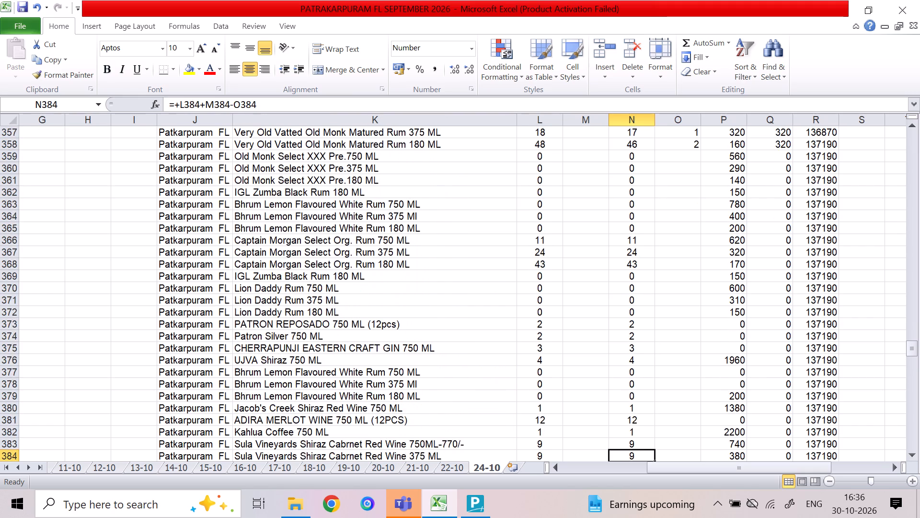
key(Down)
key(Down)
key(Down)
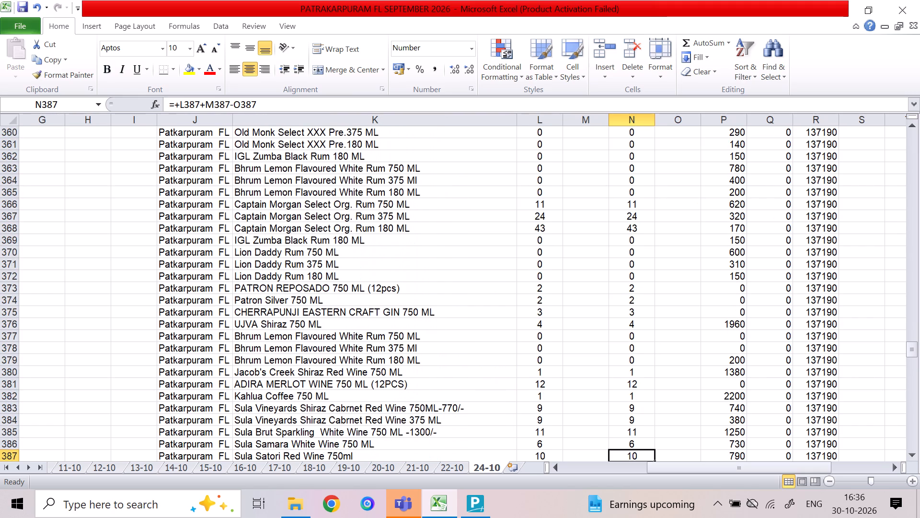
key(Down)
key(Down)
key(Down)
key(Down)
key(Down)
key(Down)
key(Down)
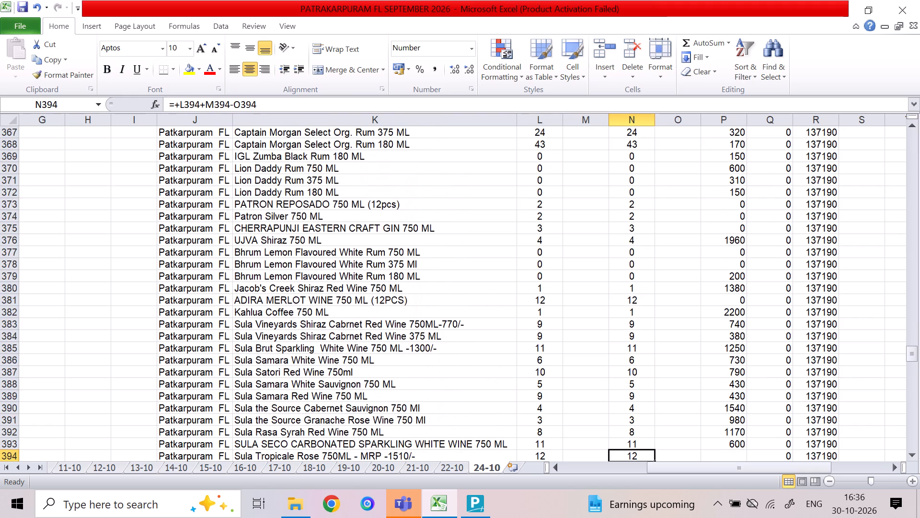
Review the closing stock of the remaining Sula, Fratelli, Jose Cuervo, Jamson and Grey Goose rows.
key(Down)
key(Down)
key(Down)
key(Down)
key(Down)
key(Down)
key(Down)
key(Down)
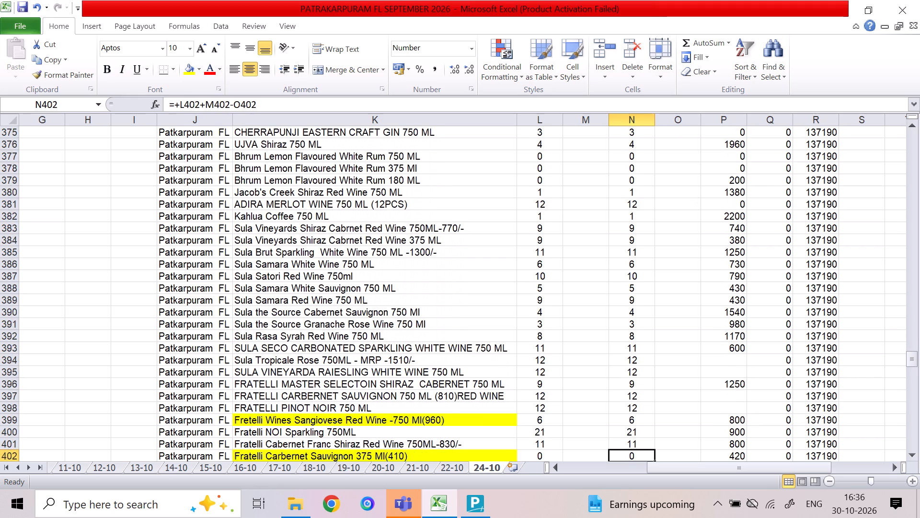
key(Down)
key(Down)
key(Down)
key(Down)
key(Down)
key(Down)
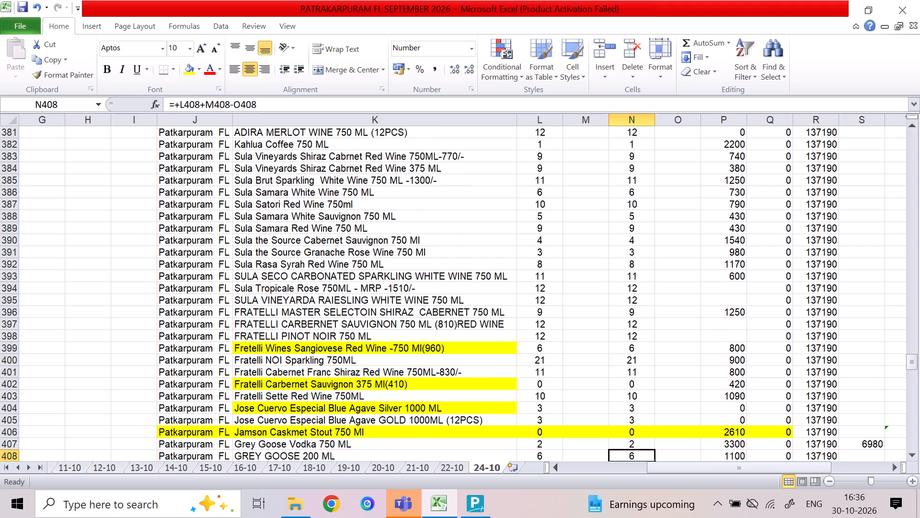
key(Up)
key(Up)
key(Up)
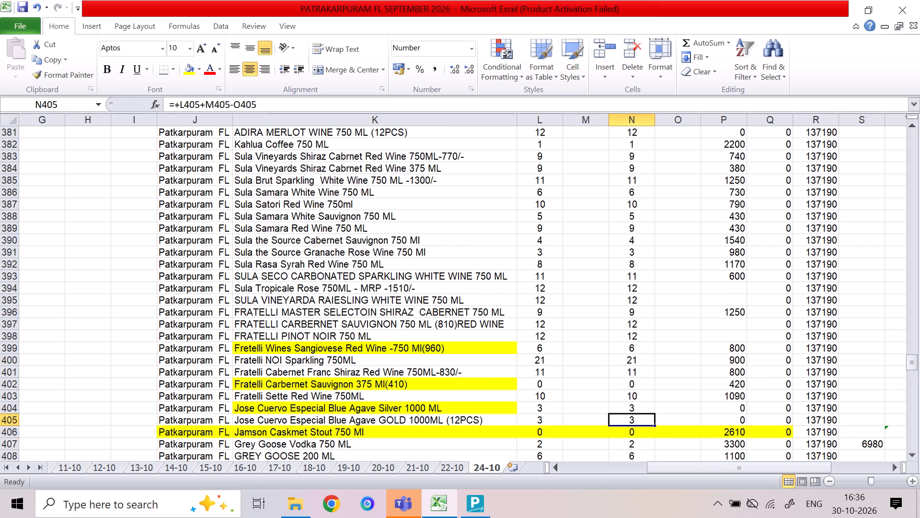
Review the closing stock column from Jose Cuervo Especial Blue Agave GOLD 1000ML back up to ADIRA MERLOT WINE 750 ML.
key(Up)
key(Up)
key(Up)
key(Up)
key(Up)
key(Up)
key(Up)
key(Up)
key(Up)
key(Up)
key(Up)
key(Up)
key(Up)
key(Up)
key(Up)
key(Up)
key(Up)
key(Up)
key(Up)
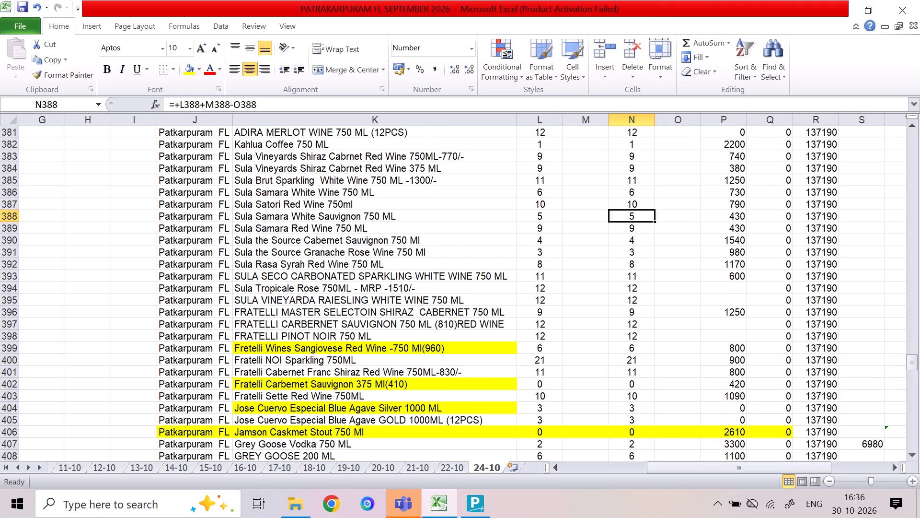
key(Up)
key(Up)
key(Up)
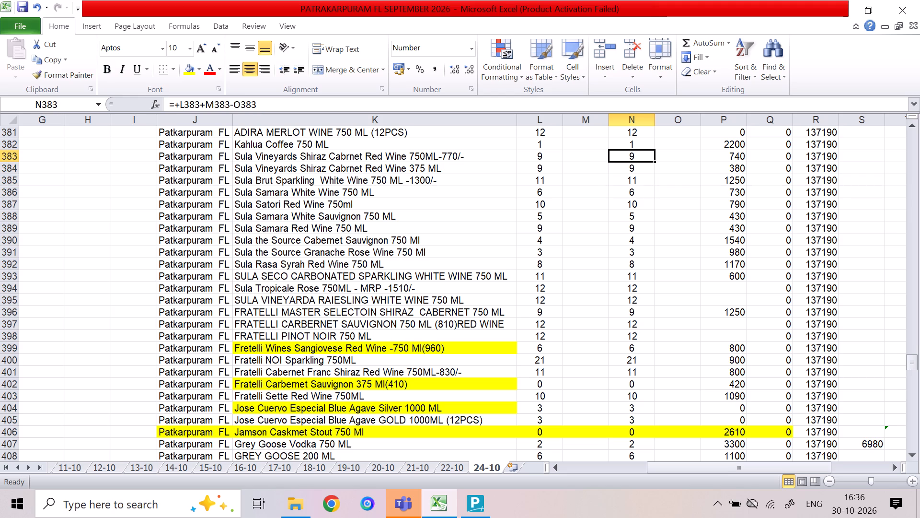
key(Up)
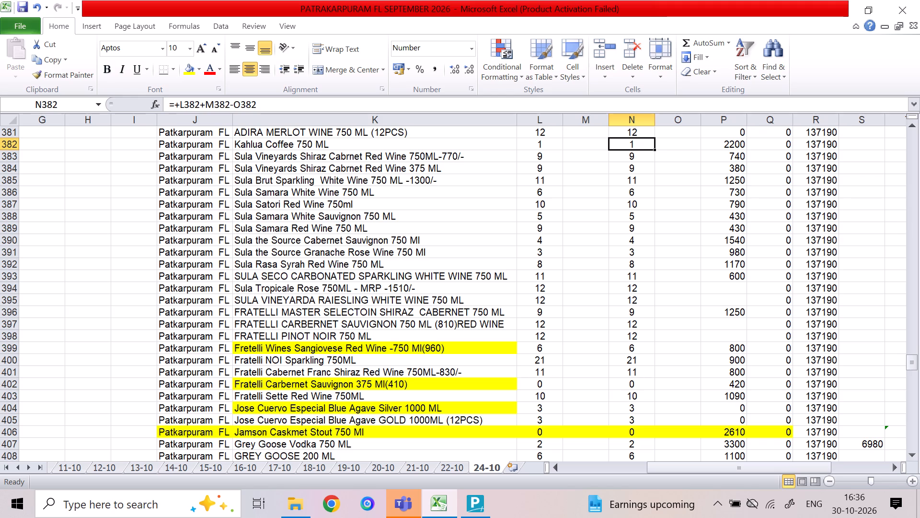
key(Up)
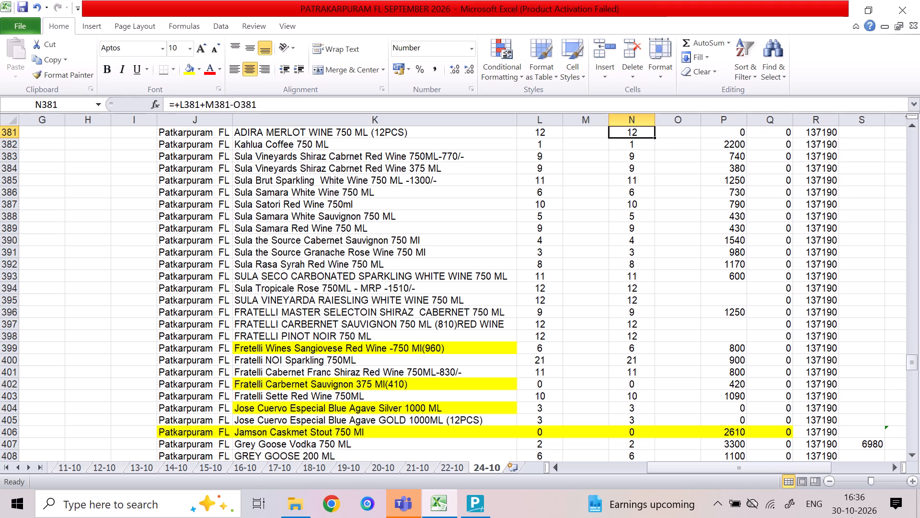
Check the stock of the Sula wines down to Sula the Source Granache Rose Wine and back up to Kahlua Coffee 750 ML.
key(Down)
key(Down)
key(Down)
key(Down)
key(Down)
key(Down)
key(Down)
key(Down)
key(Down)
key(Down)
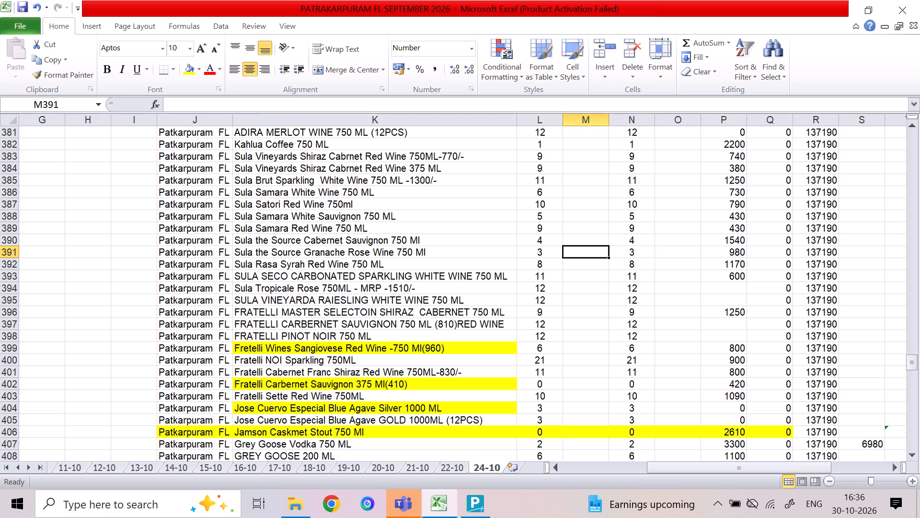
key(Up)
key(Left)
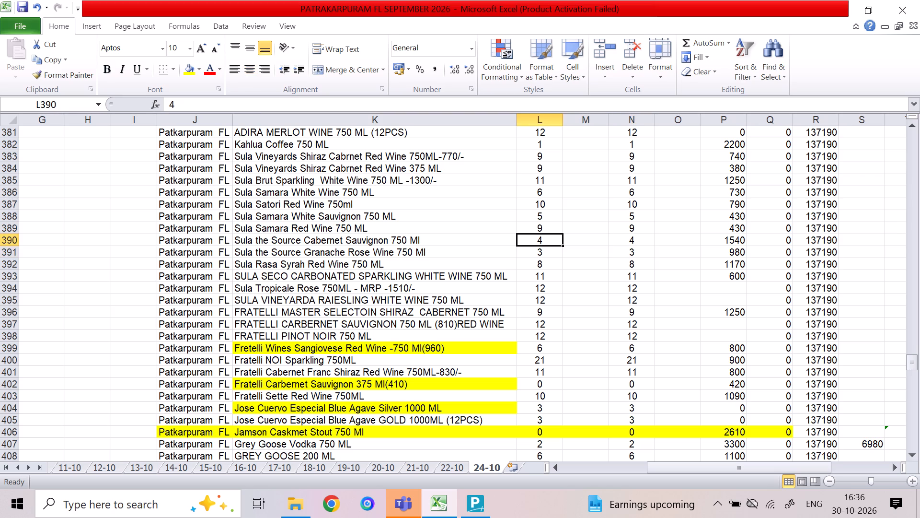
key(Up)
key(Up)
key(Up)
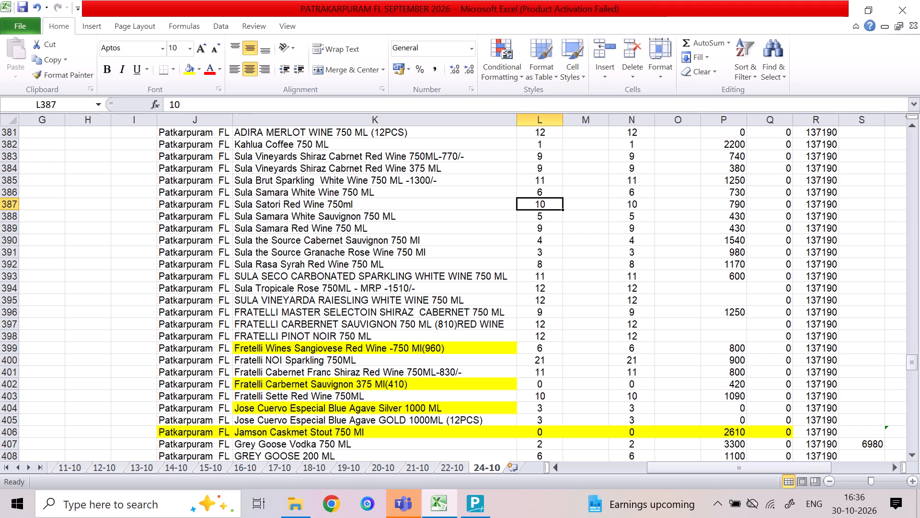
key(Up)
key(Up)
key(Up)
key(Up)
key(Up)
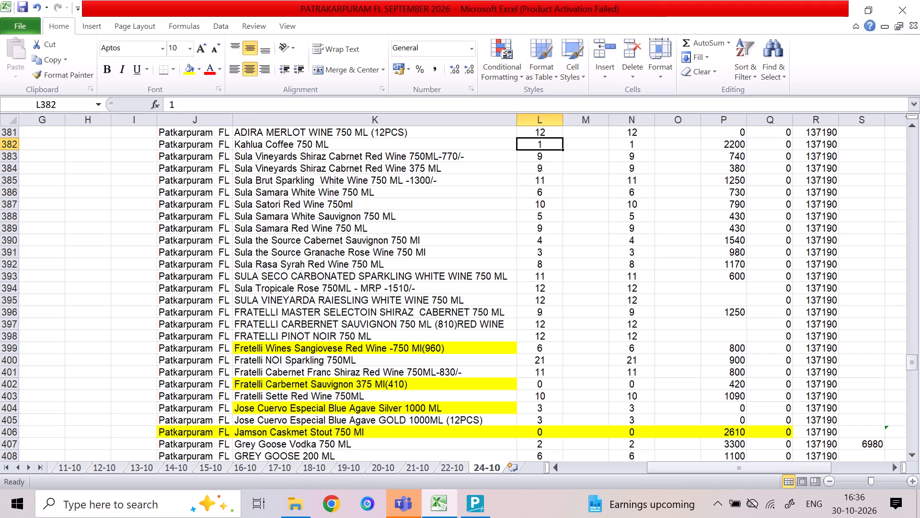
Recheck the stock rows between Sula Samara White Wine 750 ML and Kahlua Coffee 750 ML.
key(Down)
key(Down)
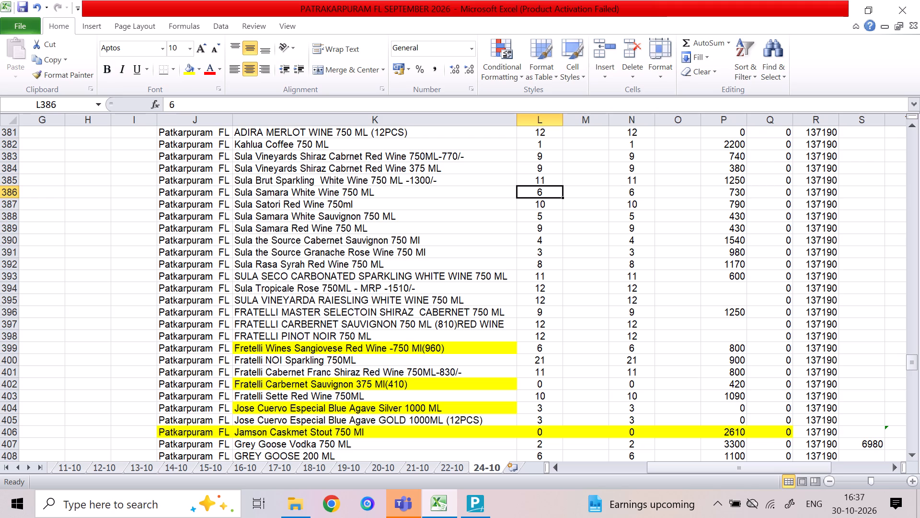
key(Up)
key(Up)
key(Up)
key(Up)
key(Up)
key(Down)
key(Down)
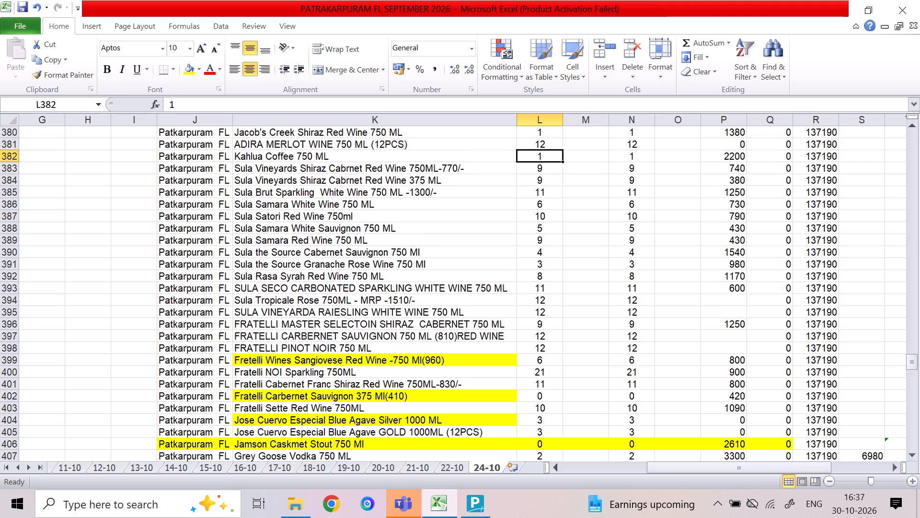
key(Left)
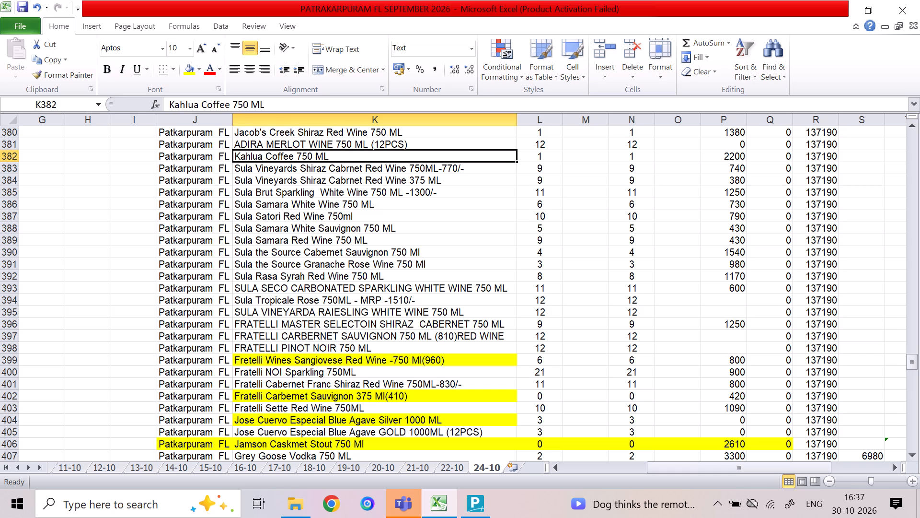
key(Right)
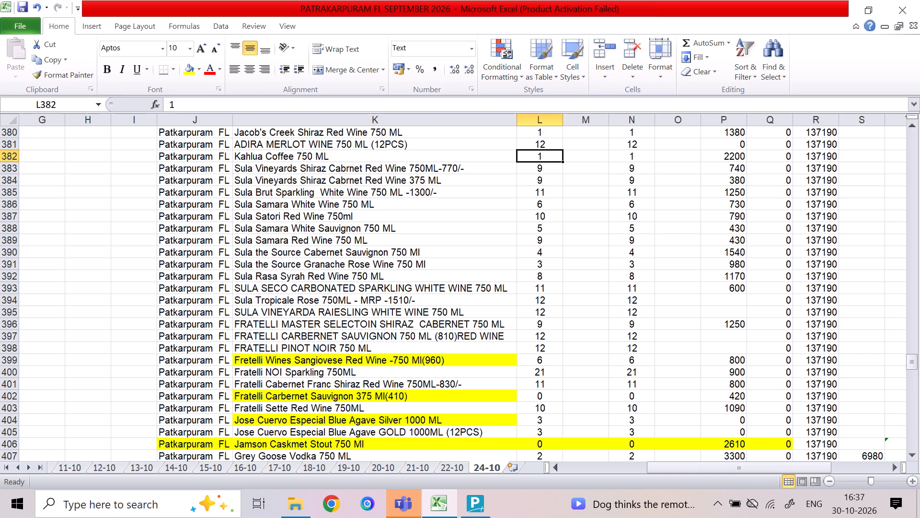
Enter a sale quantity of 1 for Sula the Source Granache Rose Wine 750 Ml in row 391.
key(Down)
key(Down)
key(Down)
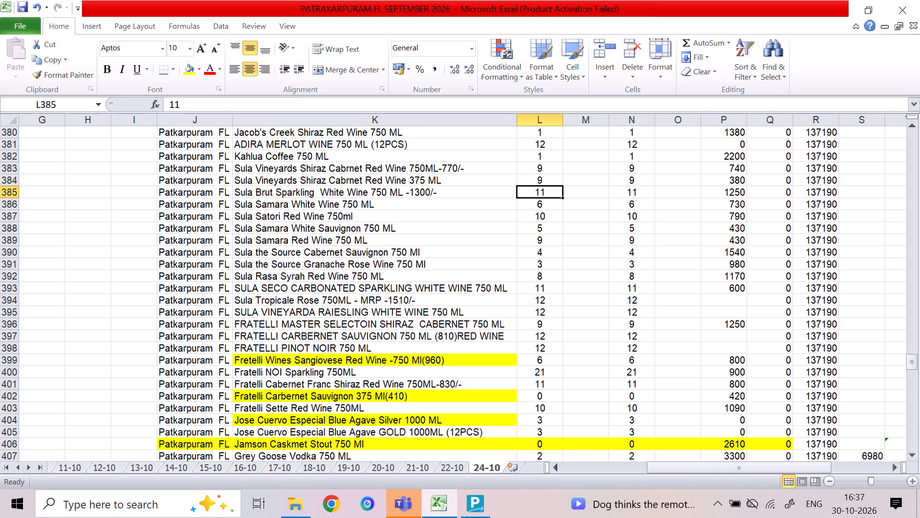
key(Down)
key(Down)
key(Down)
key(Down)
key(Down)
key(Down)
key(Left)
key(Left)
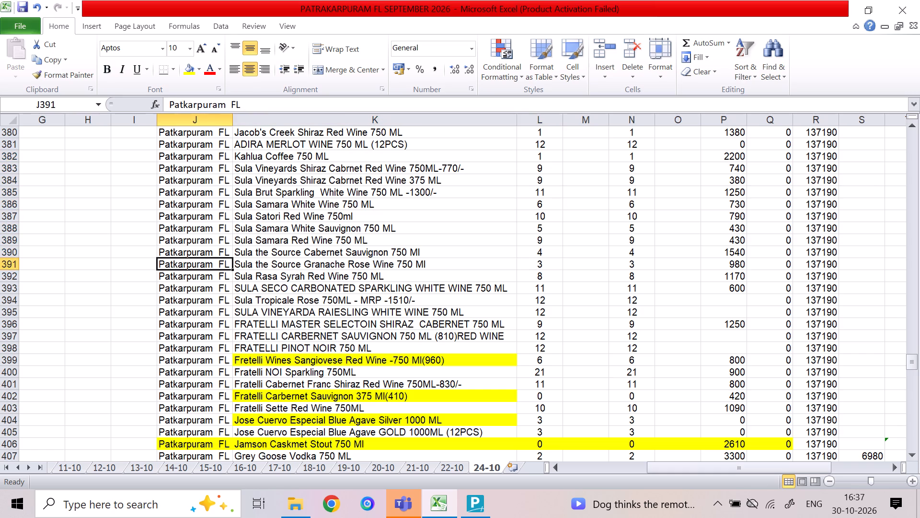
key(Right)
key(Right)
key(Right)
key(Right)
key(Right)
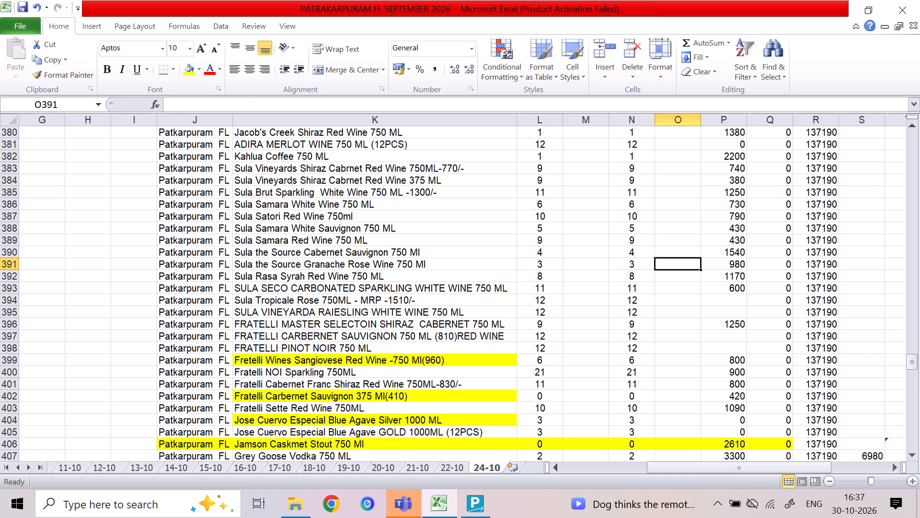
key(Right)
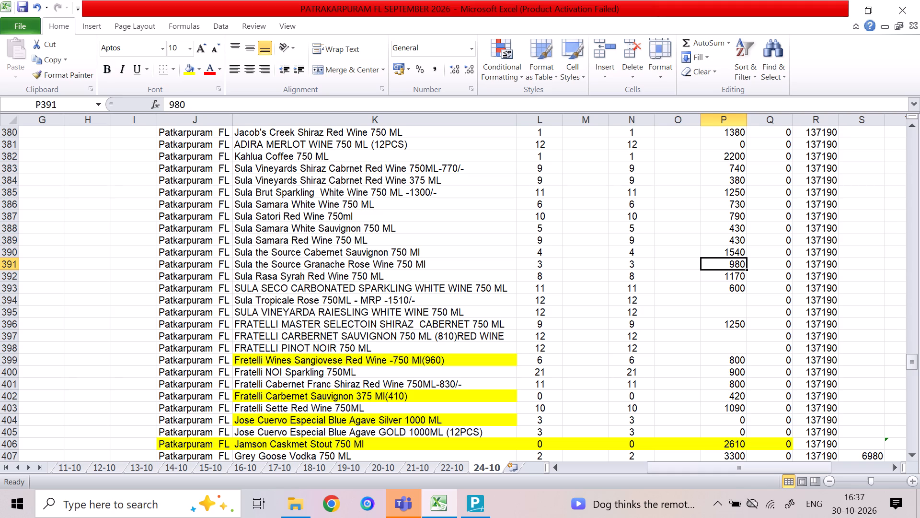
key(Left)
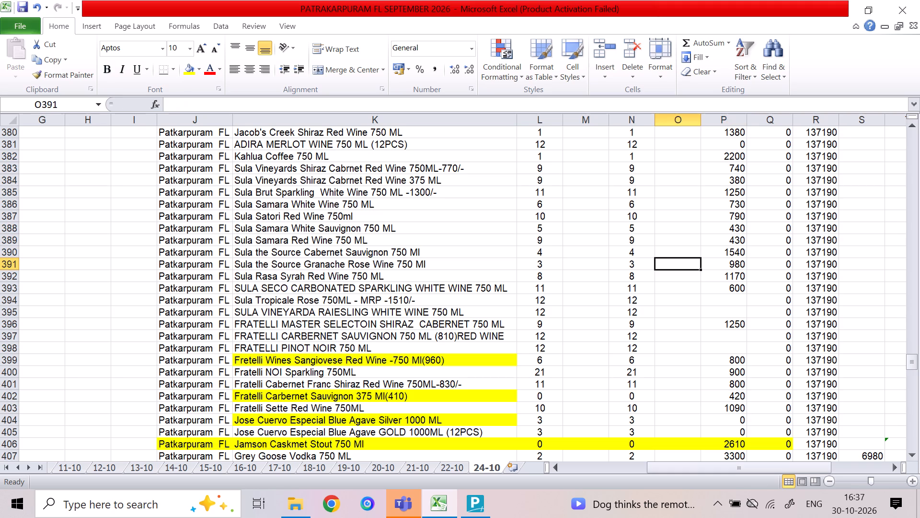
key(1)
key(Down)
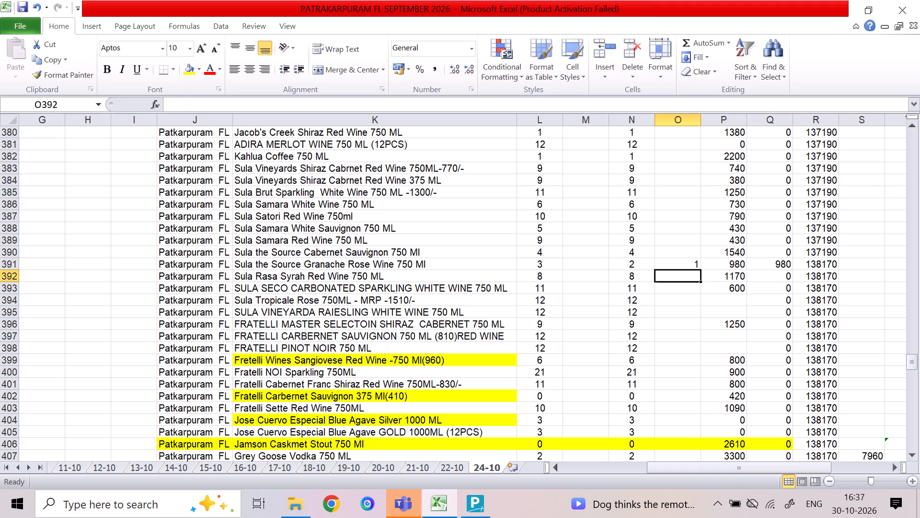
Check the rows from Sula Rasa Syrah Red Wine 750 ML down to Fratelli Sette Red Wine 750ML for sales still unrecorded.
key(Left)
key(Left)
key(Left)
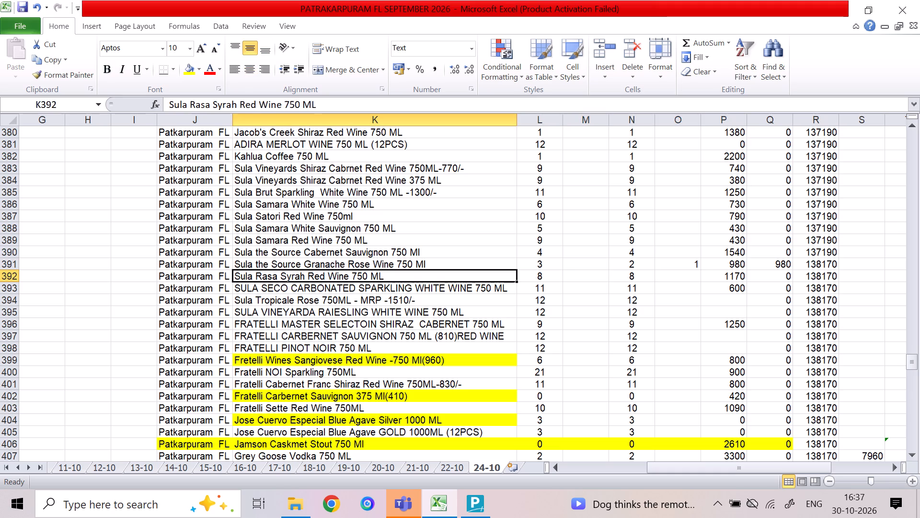
key(Right)
key(Right)
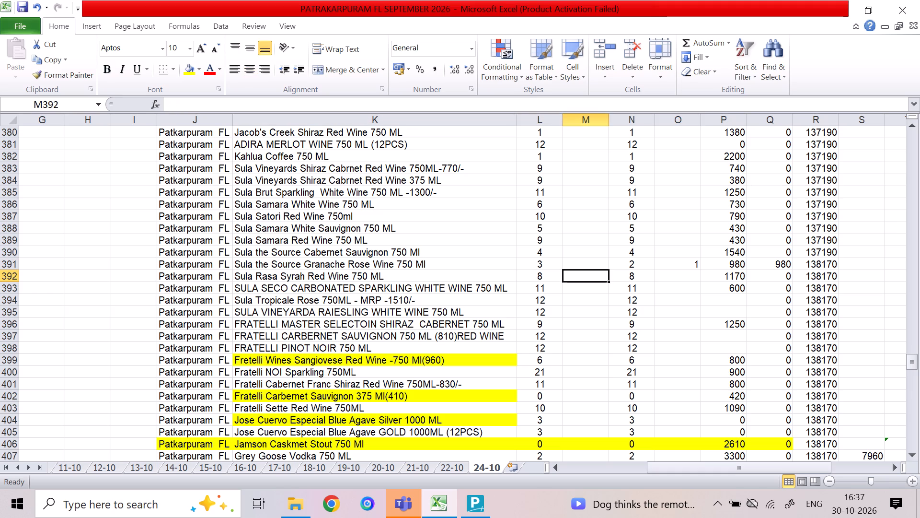
key(Right)
key(Up)
key(Right)
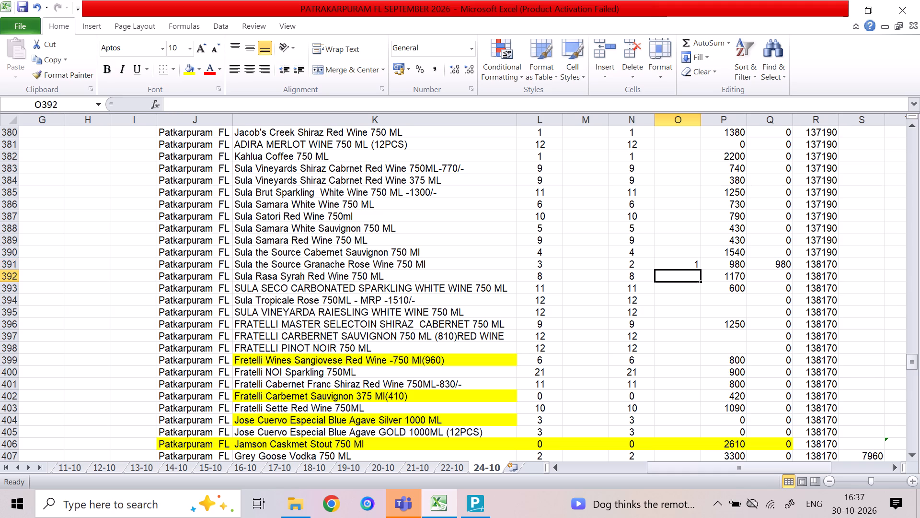
key(Down)
key(Down)
key(Down)
key(Down)
key(Down)
key(Down)
key(Down)
key(Down)
key(Down)
key(Down)
key(Down)
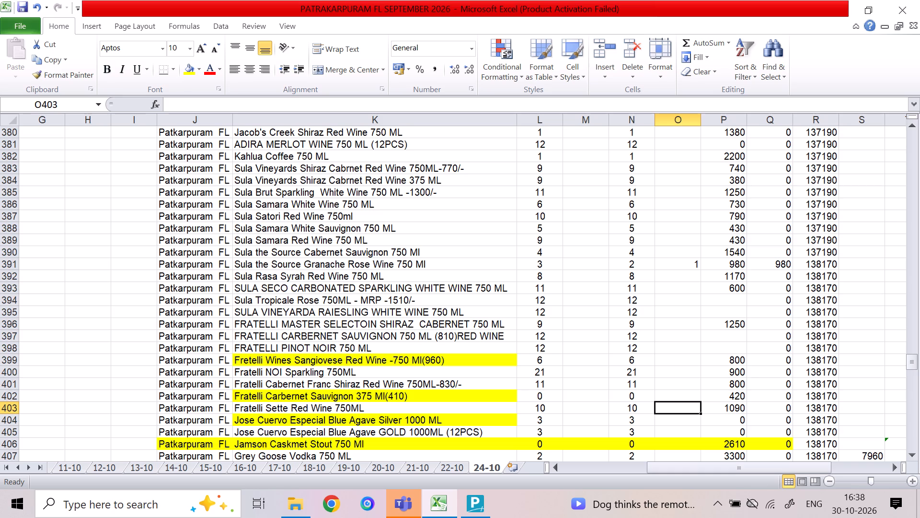
Enter a sale quantity of 1 for Sula Vineyards Shiraz Cabrnet Red Wine 750ML-770/- in row 383.
key(Left)
key(Up)
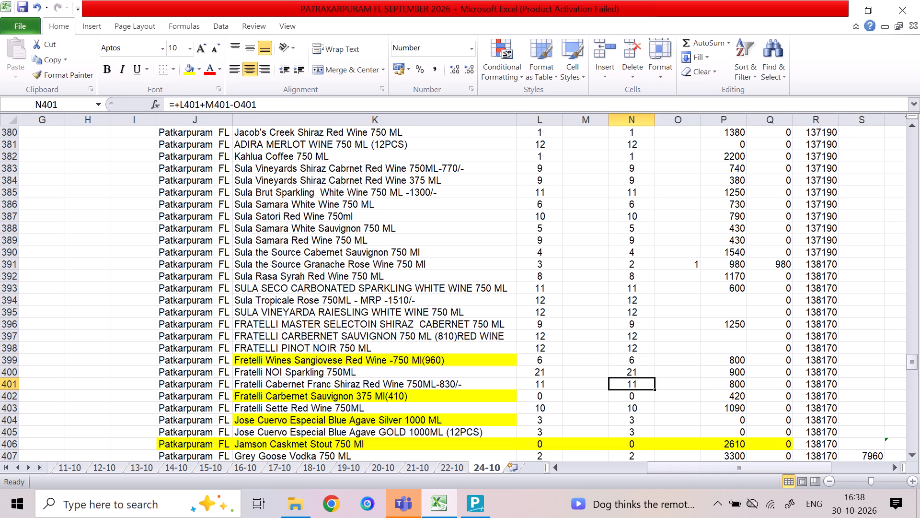
key(Up)
key(Up)
key(Up)
key(Up)
key(Up)
key(Up)
key(Up)
key(Up)
key(Right)
key(Up)
key(Left)
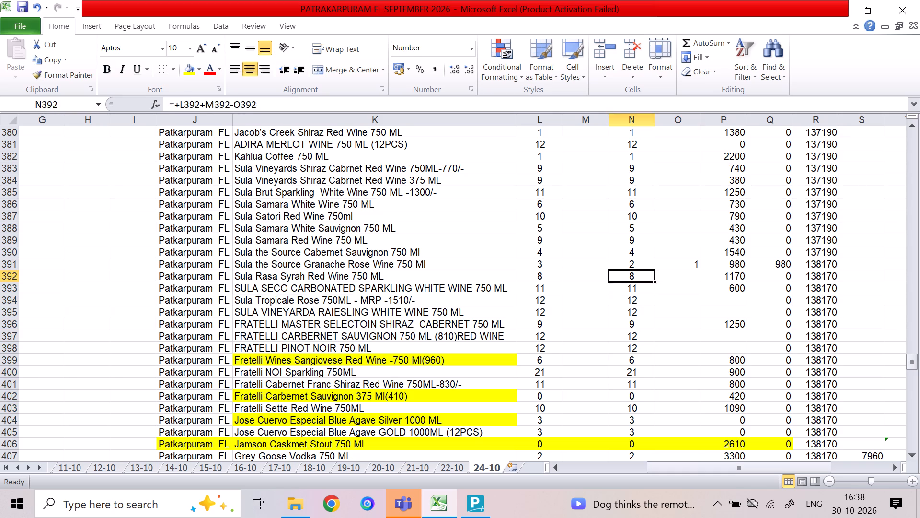
key(Up)
key(Left)
key(Up)
key(Up)
key(Up)
key(Up)
key(Up)
key(Up)
key(Right)
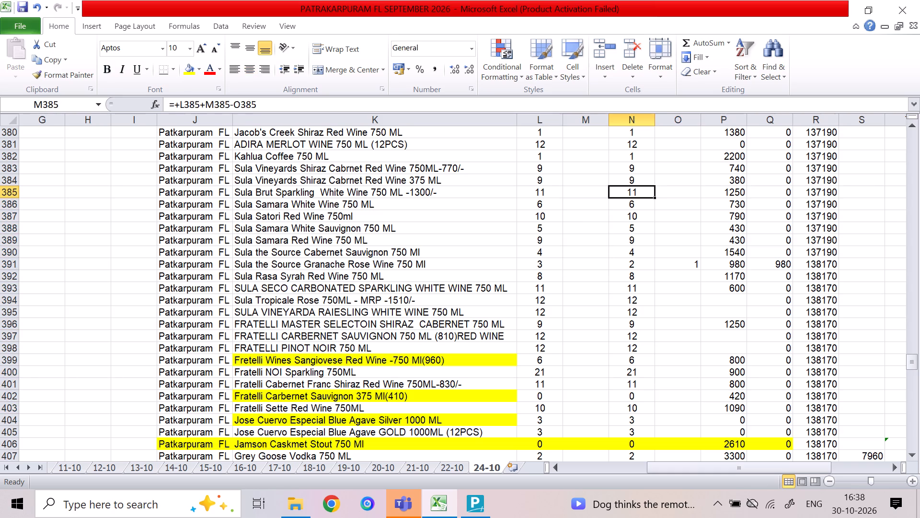
key(Up)
key(Up)
key(Up)
key(Right)
key(Down)
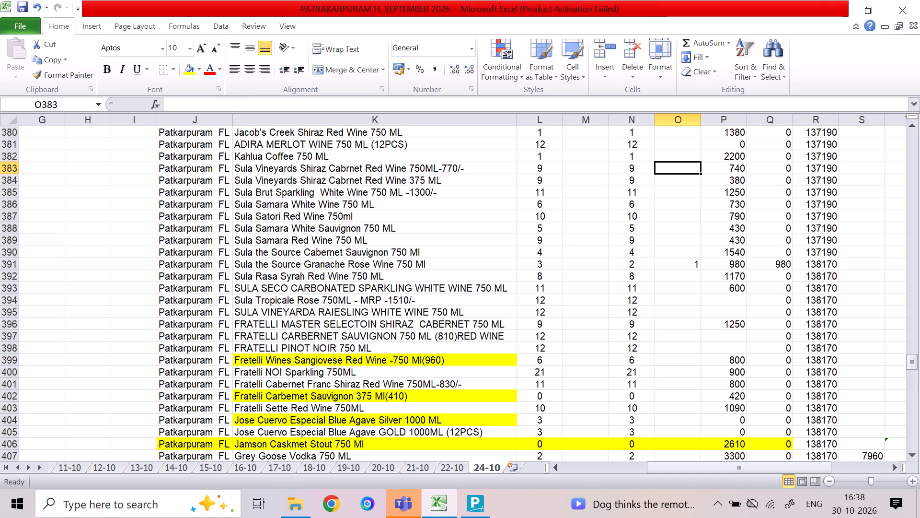
key(1)
key(Left)
key(Right)
key(Down)
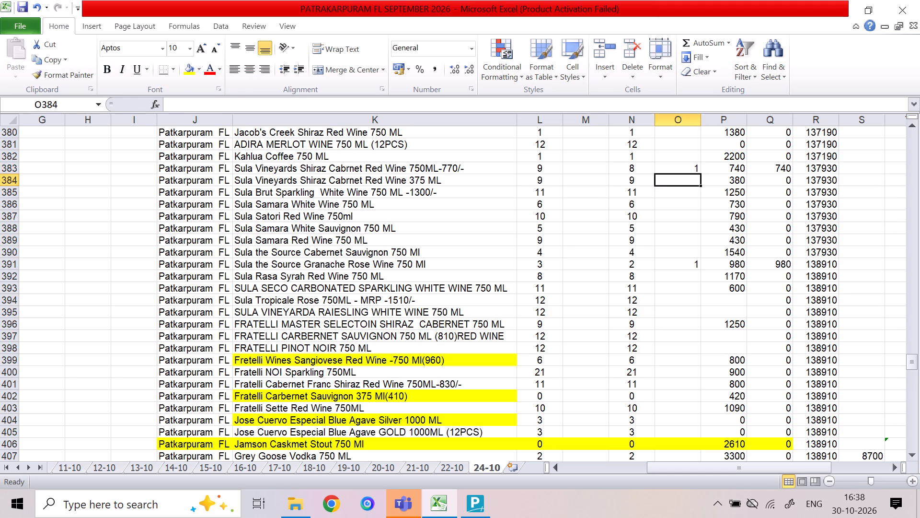
Check the rows from Sula Vineyards Shiraz Cabrnet Red Wine 375 ML down to M M Verve SP Vodka 750ML for sales still unrecorded.
key(Down)
key(Down)
key(Down)
key(Down)
key(Down)
key(Down)
key(Down)
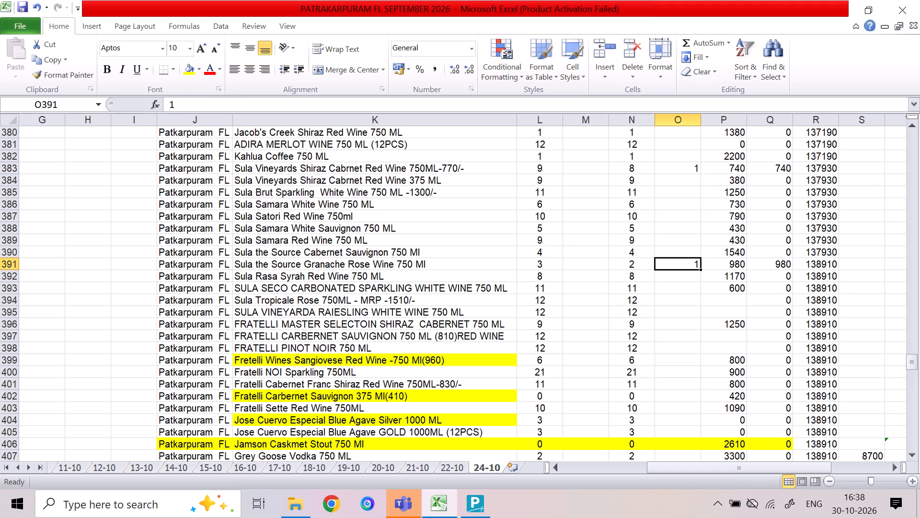
key(Down)
key(Down)
key(Down)
key(Down)
key(Down)
key(Down)
key(Down)
key(Down)
key(Down)
key(Down)
key(Down)
key(Down)
key(Down)
key(Down)
key(Down)
key(Down)
key(Down)
key(Down)
key(Down)
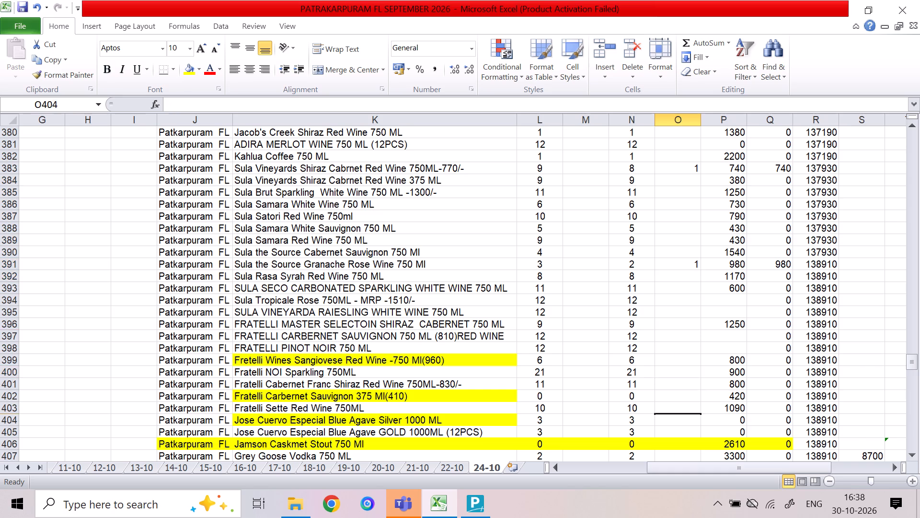
key(Down)
key(Down)
key(Down)
key(Down)
key(Down)
key(Down)
key(Down)
key(Down)
key(Down)
key(Down)
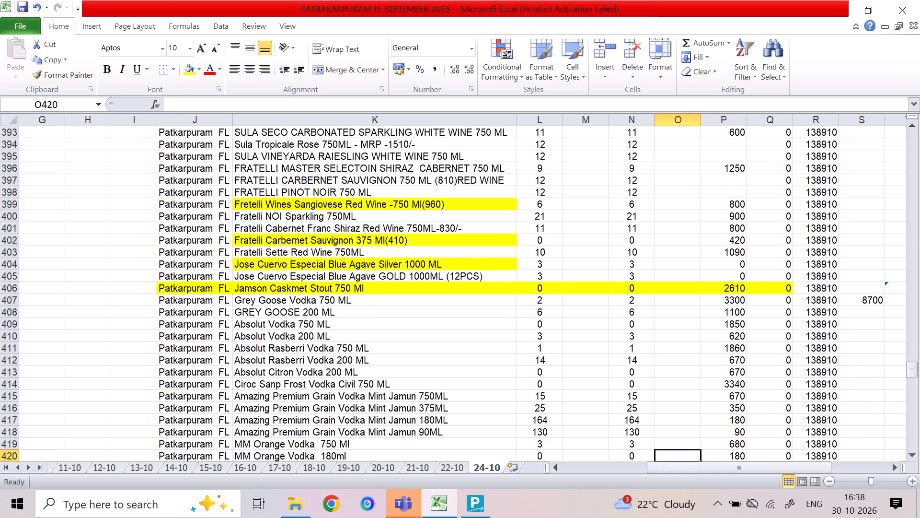
key(Down)
key(Down)
key(Down)
key(Down)
key(Down)
key(Down)
key(Down)
key(Down)
key(Down)
key(Down)
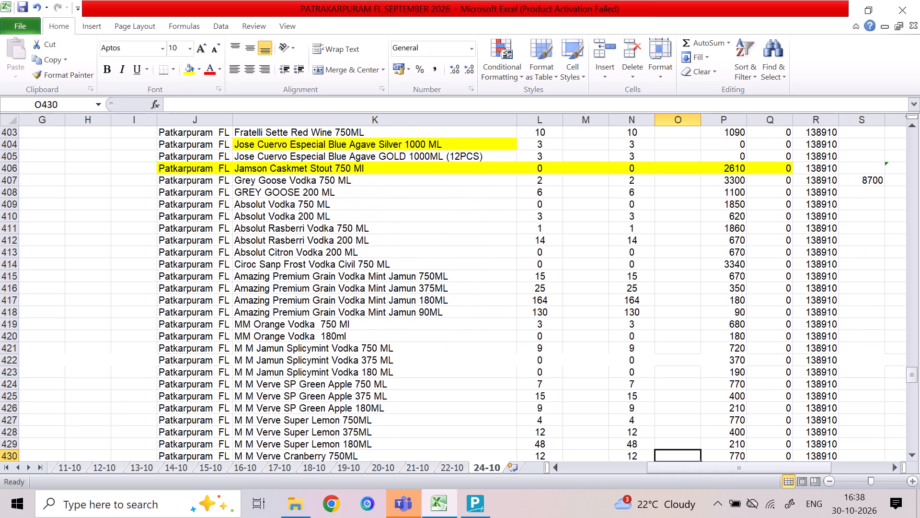
key(Down)
key(Down)
key(Down)
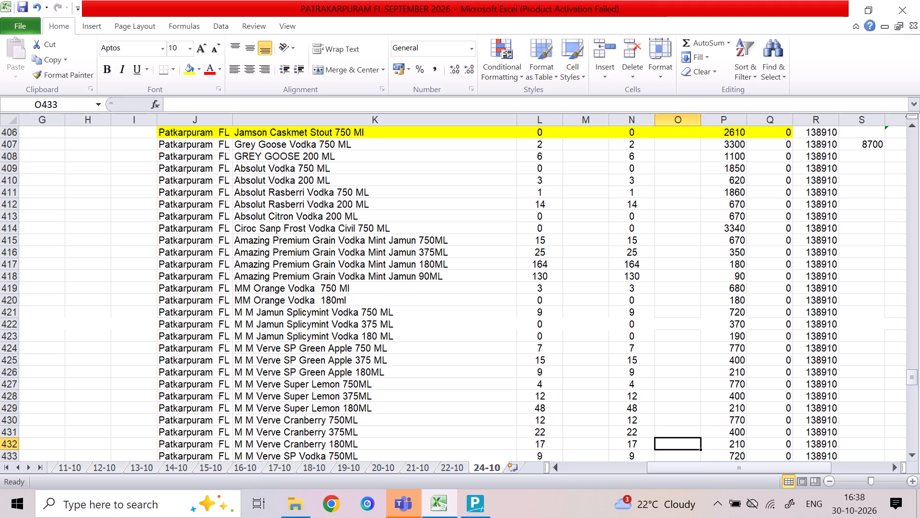
Enter a sale quantity of 1 for Grey Goose Vodka 750 ML in row 407.
key(Up)
key(Up)
key(Up)
key(Up)
key(Up)
key(Up)
key(Up)
key(Up)
key(Up)
key(Up)
key(Up)
key(Up)
key(Up)
key(Up)
key(Up)
key(Up)
key(Up)
key(Up)
key(Up)
key(Up)
key(Up)
key(Up)
key(Up)
key(Up)
key(Up)
key(Up)
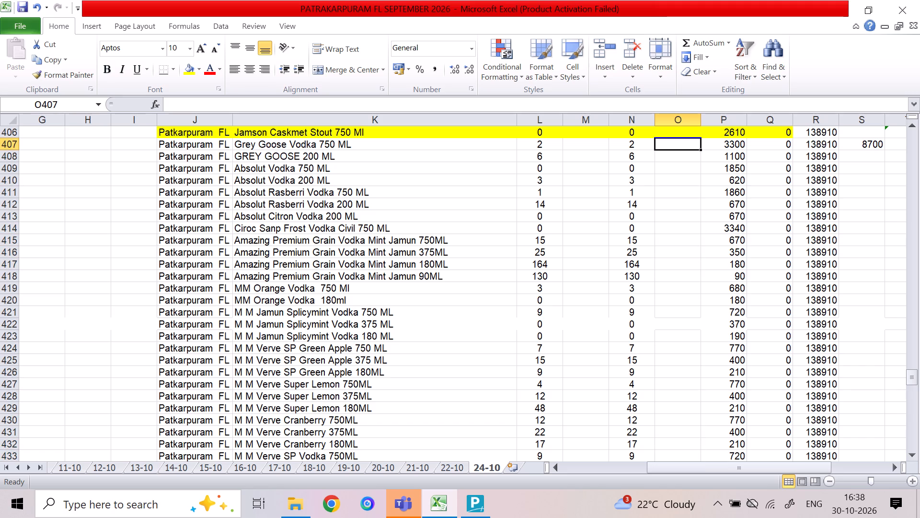
key(Down)
key(1)
key(Down)
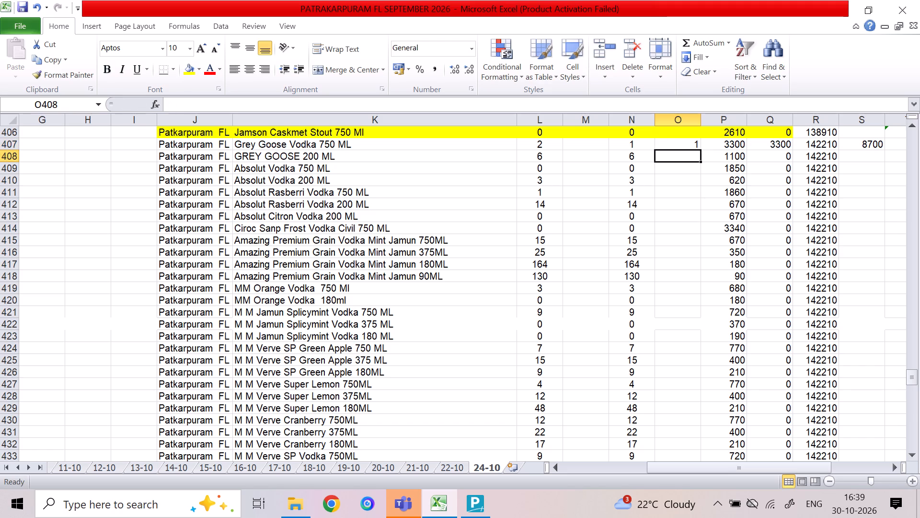
Enter a sale quantity of 3 for Absolut Vodka 200 ML in row 410.
key(Down)
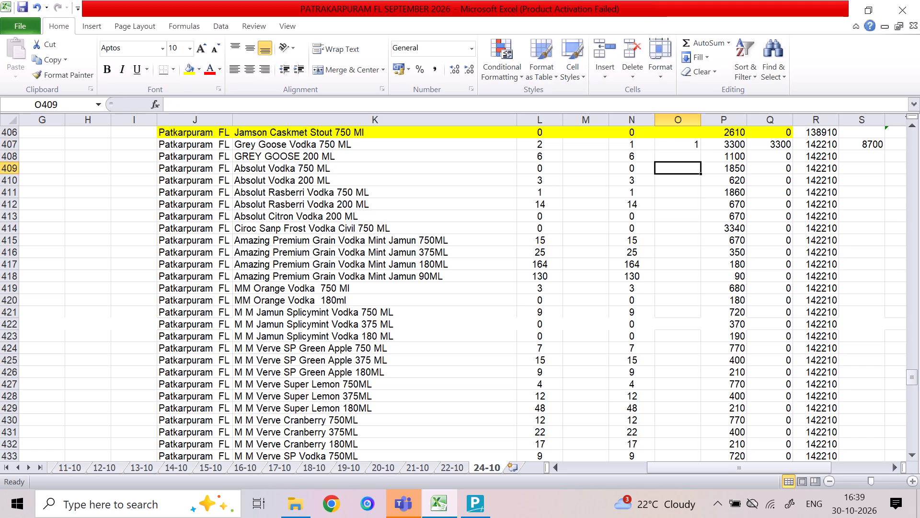
key(Down)
key(Down)
key(Up)
key(3)
key(Down)
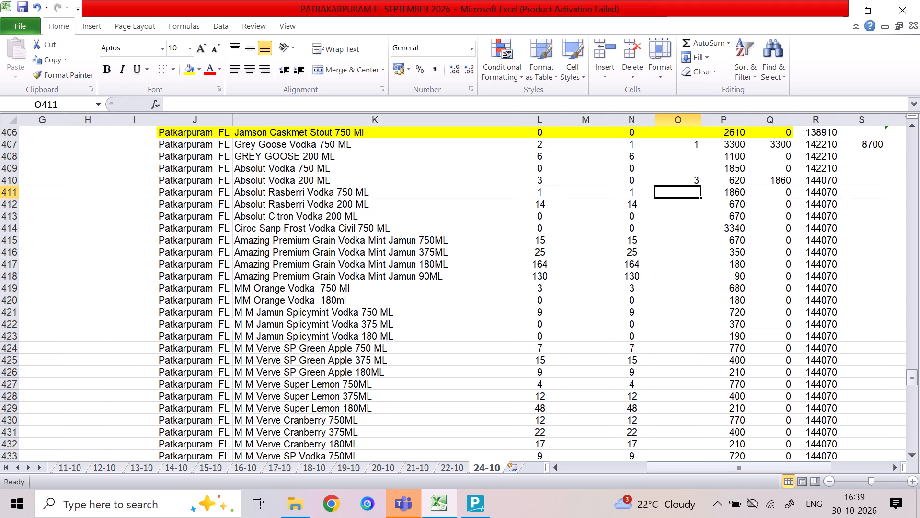
Enter a sale quantity of 2 for M M Jamun Splicymint Vodka 750 ML in row 421.
key(Down)
key(Down)
key(Down)
key(Down)
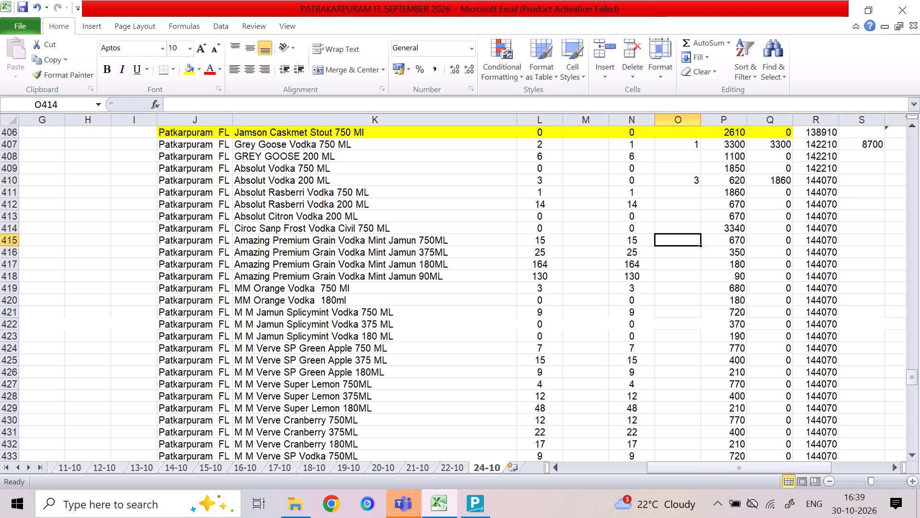
key(Down)
key(Down)
key(Down)
key(Down)
key(Down)
key(Down)
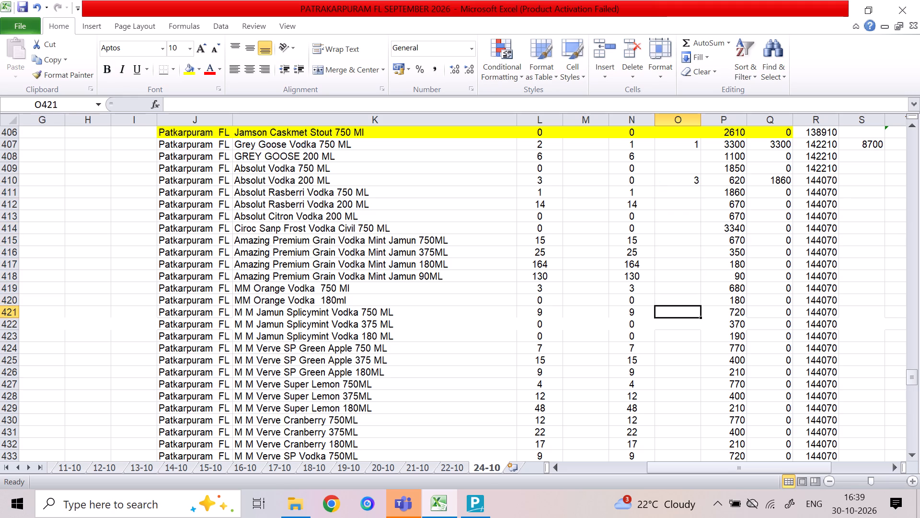
key(2)
key(Down)
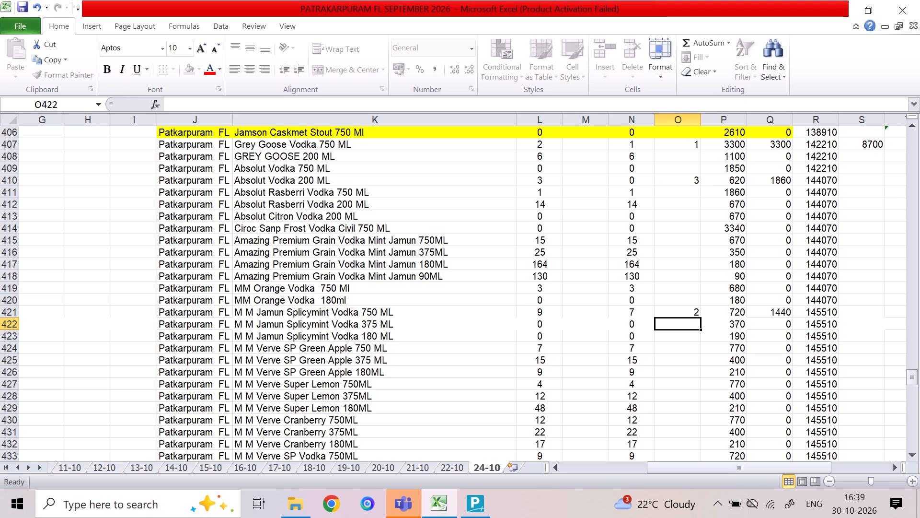
Check the rows from M M Jamun Splicymint Vodka 375 ML down to M M Verve Cranberry 180ML for sales still unrecorded.
key(Down)
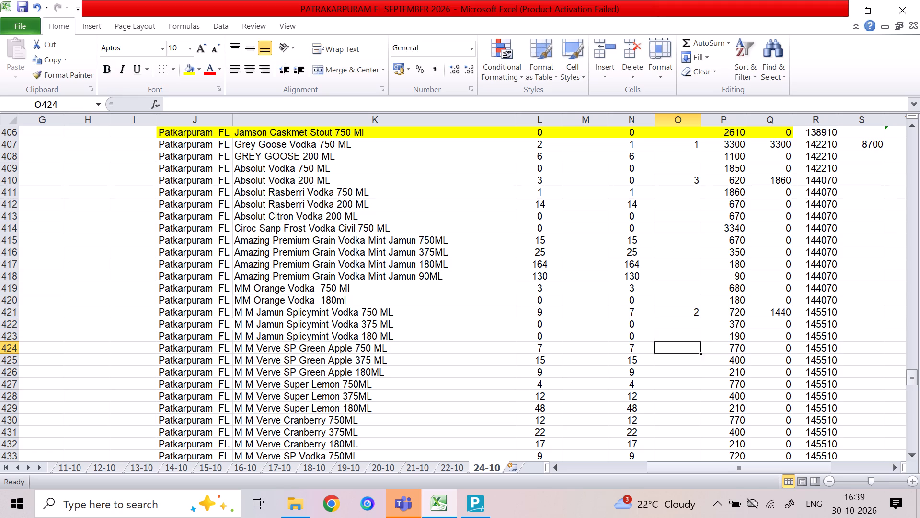
key(Down)
key(Down)
key(Down)
key(Down)
key(Down)
key(Down)
key(Down)
key(Down)
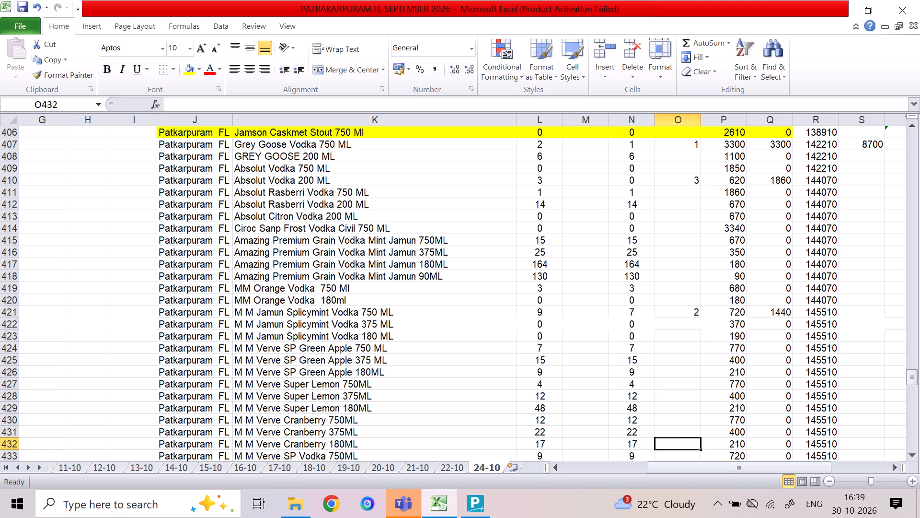
Enter a sale quantity of 17 for Amazing Premium Grain Vodka Mint Jamun 180ML in row 417.
key(Up)
key(Up)
key(Up)
key(Up)
key(Up)
key(Up)
key(Up)
key(Up)
key(Up)
key(Up)
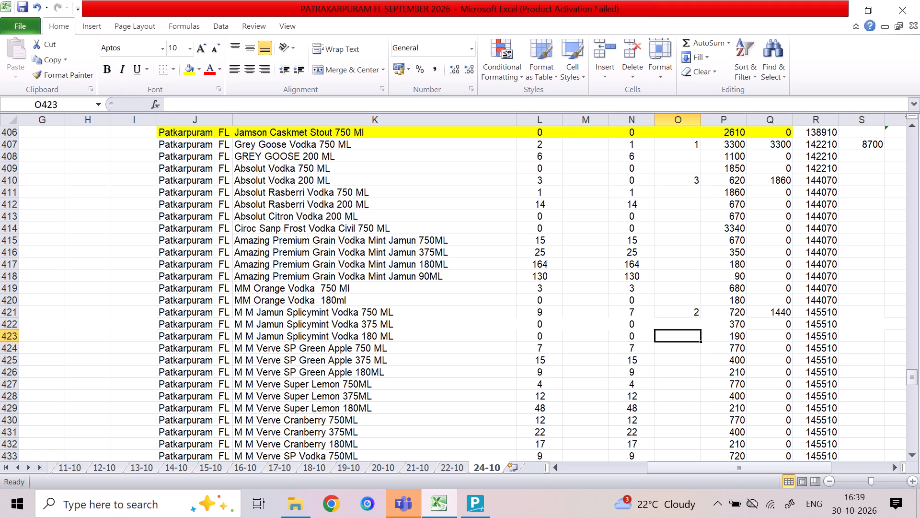
key(Up)
key(Up)
key(Up)
key(Up)
key(Up)
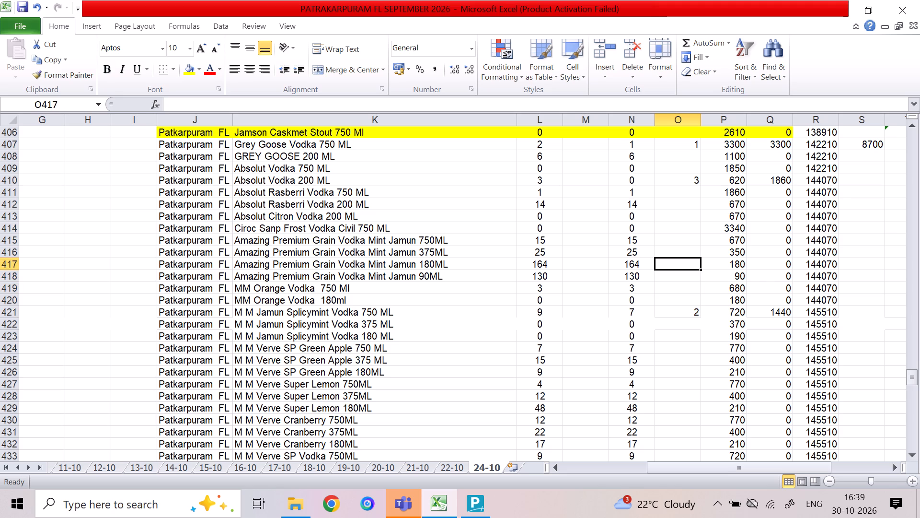
text(17)
key(Down)
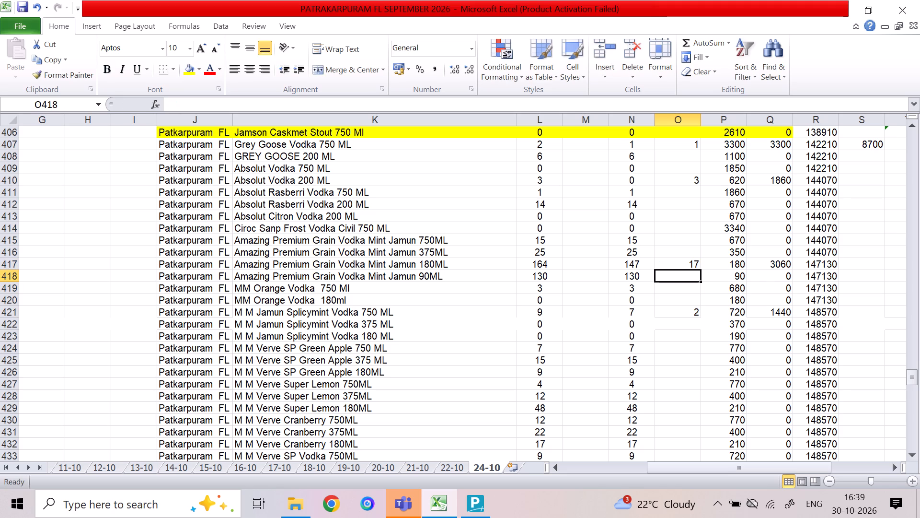
Enter a sale quantity of 1 for M M Verve SP Green Apple 375 ML in row 425.
key(Down)
key(Down)
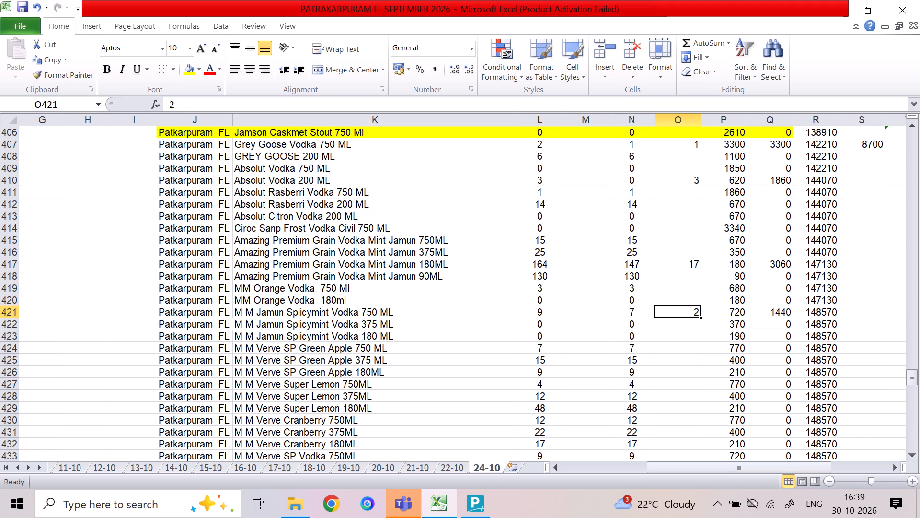
key(Down)
key(Down)
key(Down)
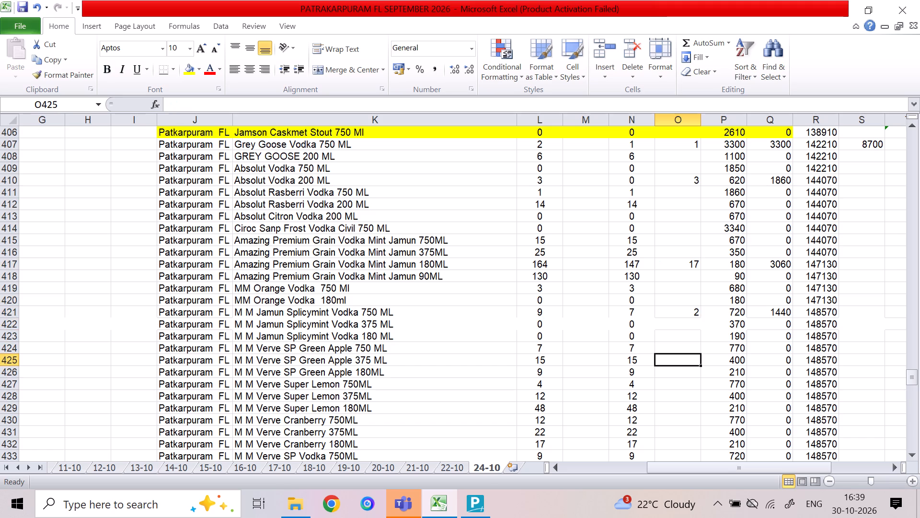
key(1)
key(Down)
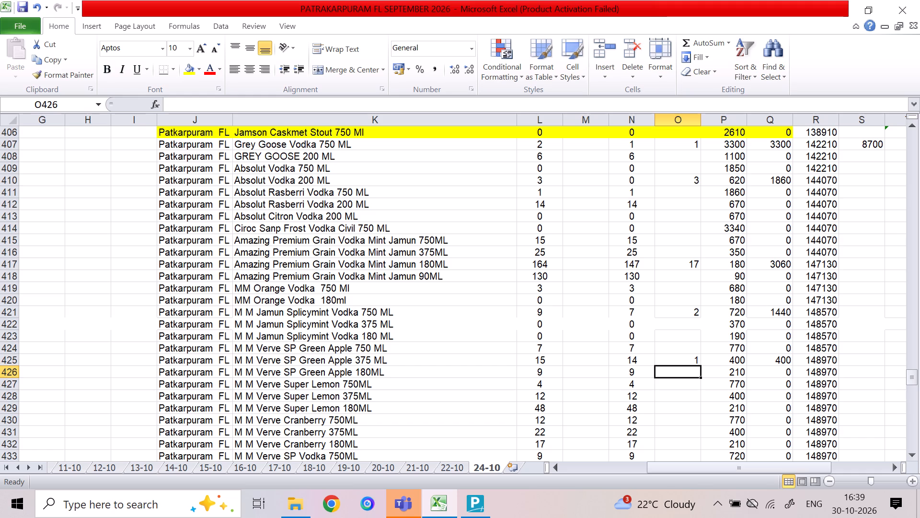
Enter M M Verve Super Lemon sale quantities of 1 for 375ML in row 428 and 3 for 180ML in row 429.
key(Down)
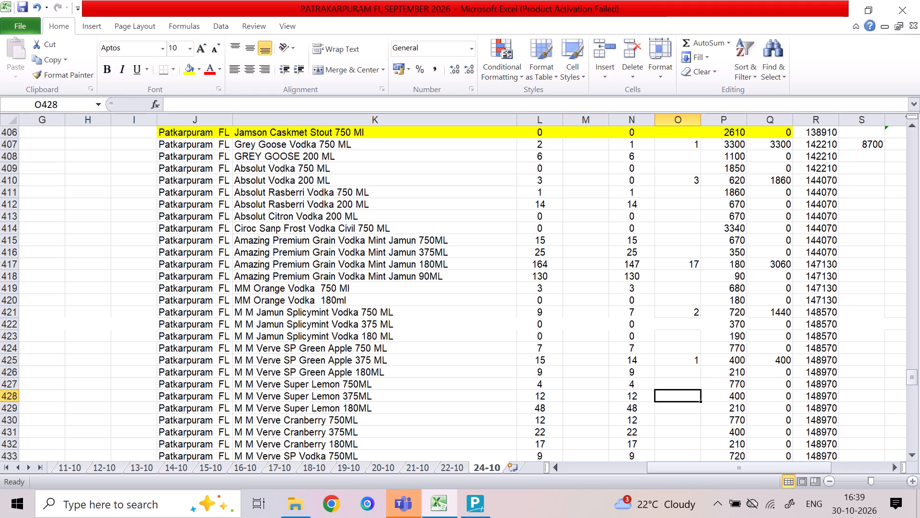
key(1)
key(Down)
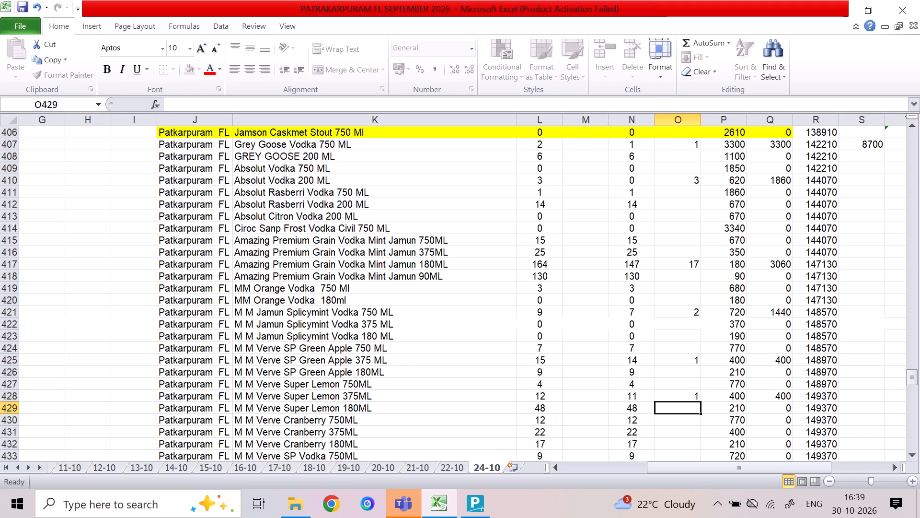
key(3)
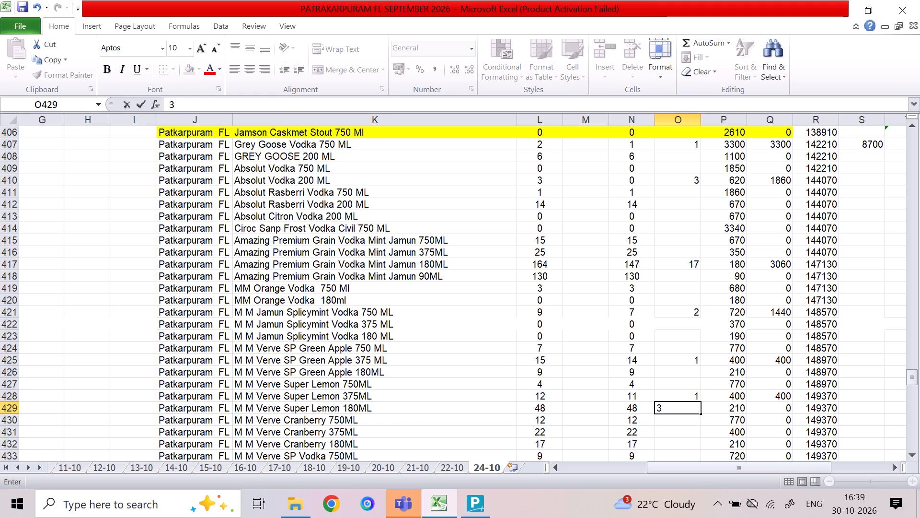
key(Down)
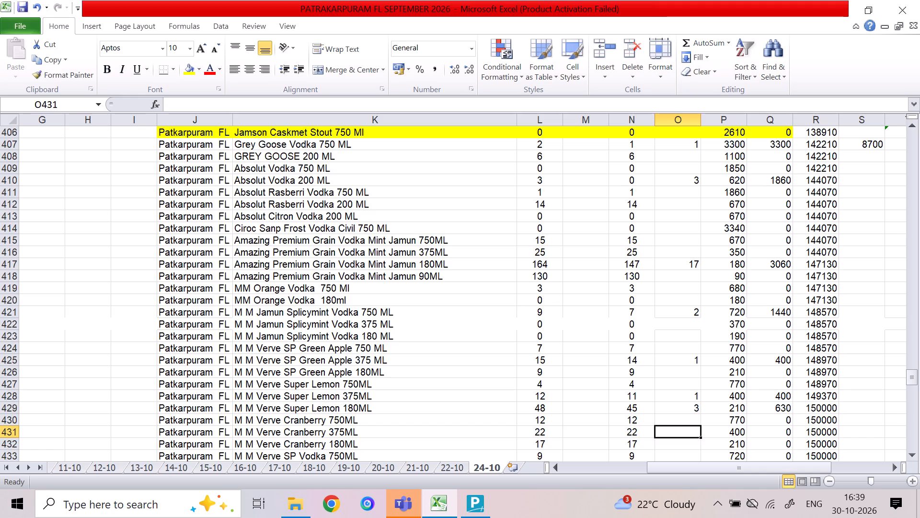
Enter a sale quantity of 3 for M M Verve Cranberry 375ML in row 431.
key(3)
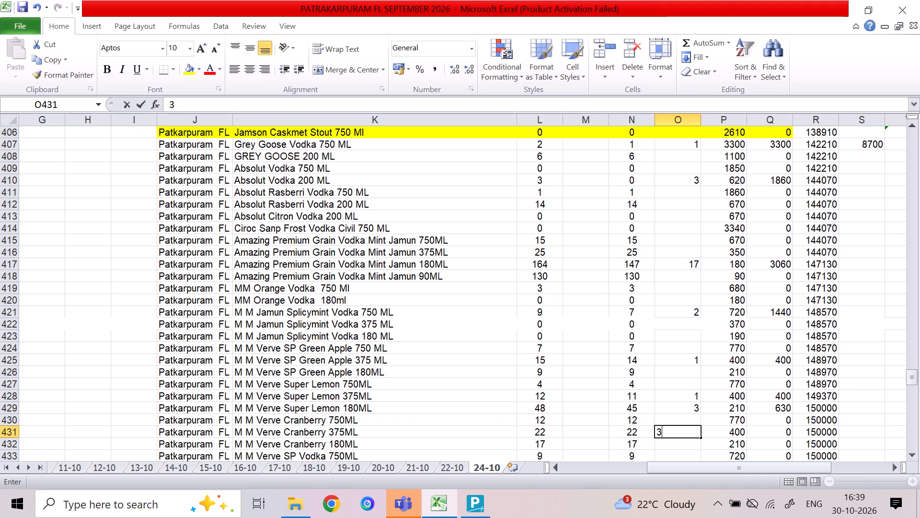
key(Down)
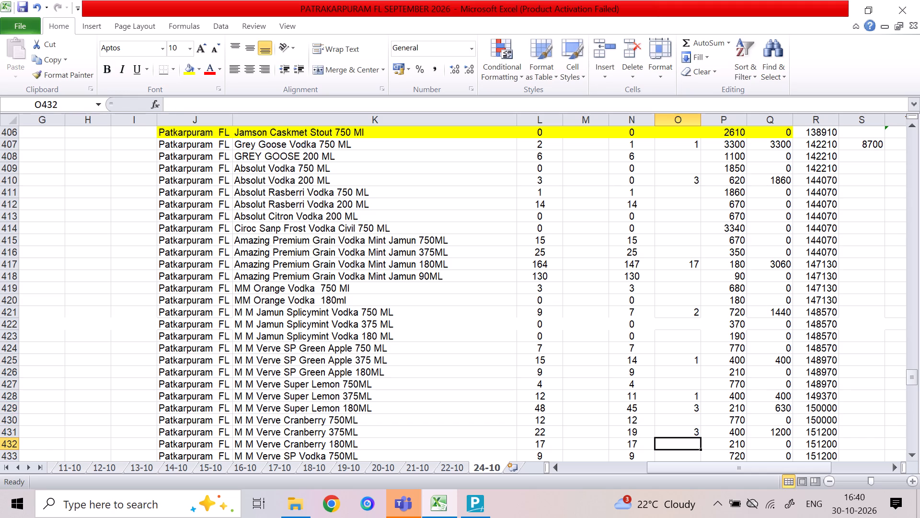
Enter a sale quantity of 1 for M M Verve SP Vodka 180ML in row 435.
key(Down)
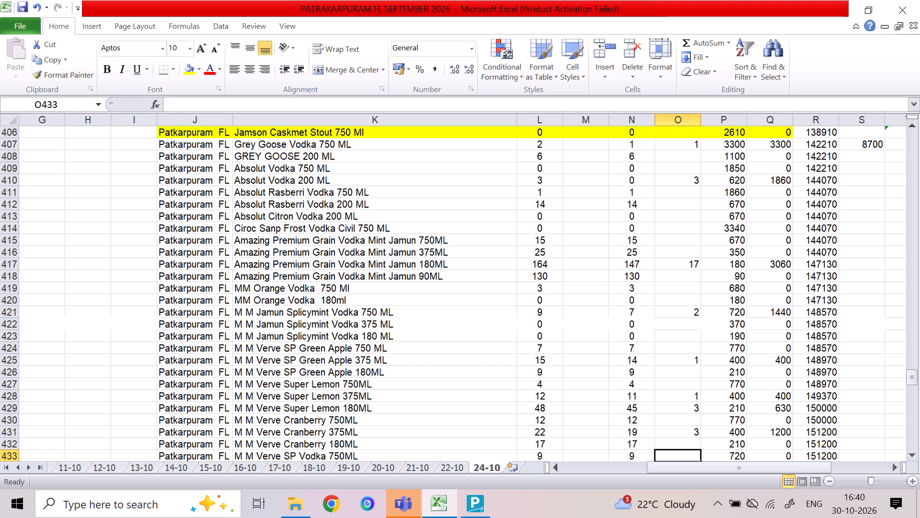
key(Down)
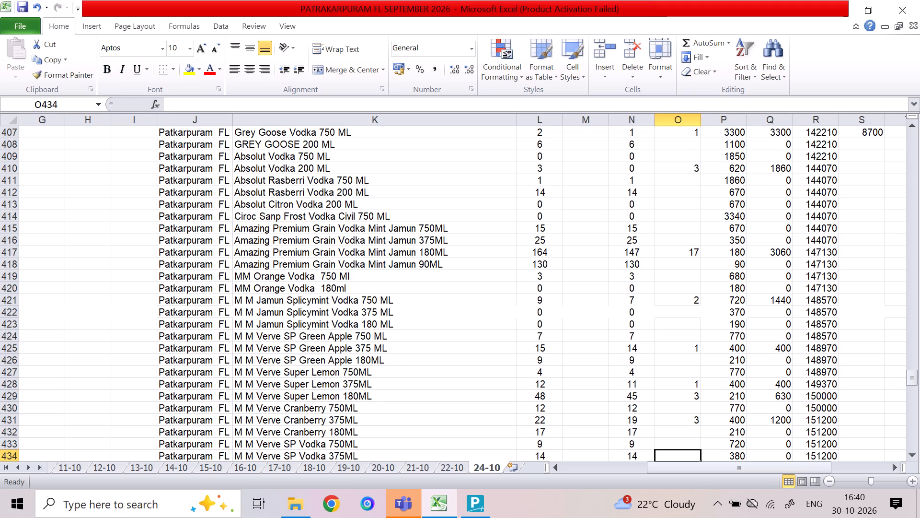
key(Down)
key(Down)
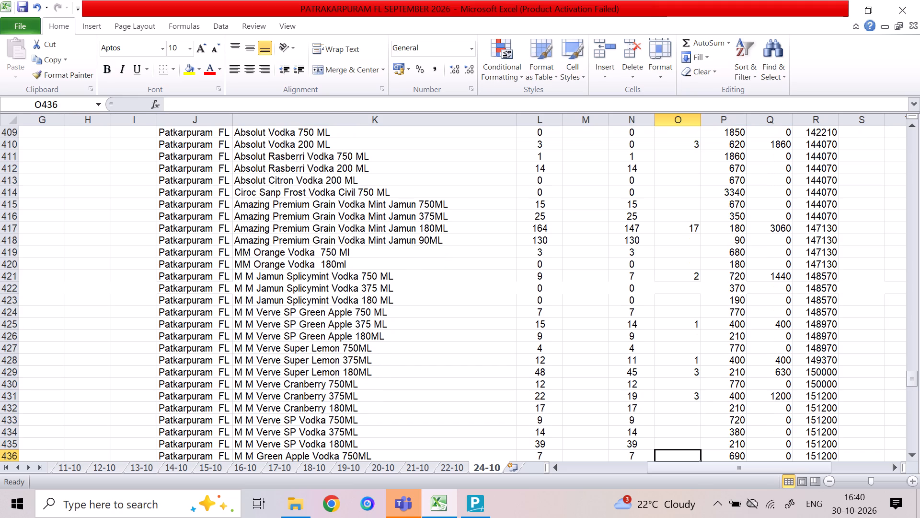
key(Up)
key(1)
key(Down)
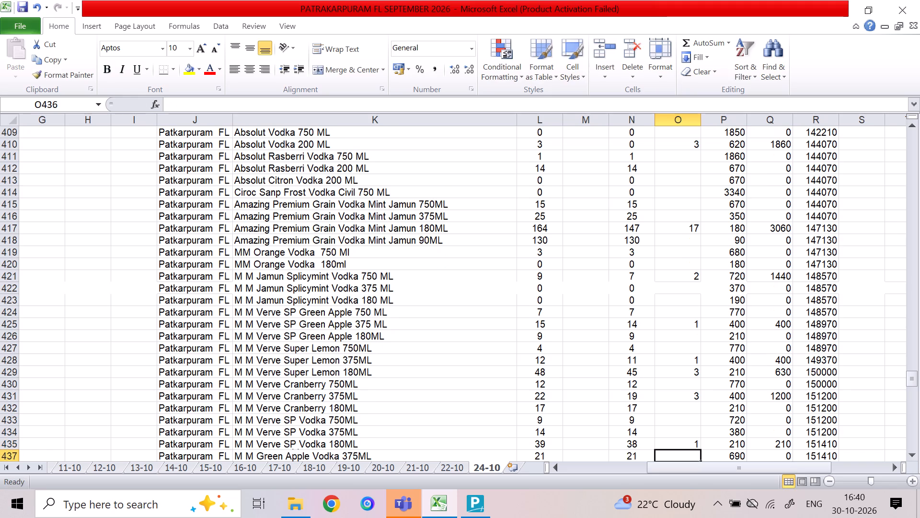
Enter M M Green Apple Vodka sale quantities of 3 for 375ML in row 437 and 2 for 180ML in row 438.
key(Down)
key(Up)
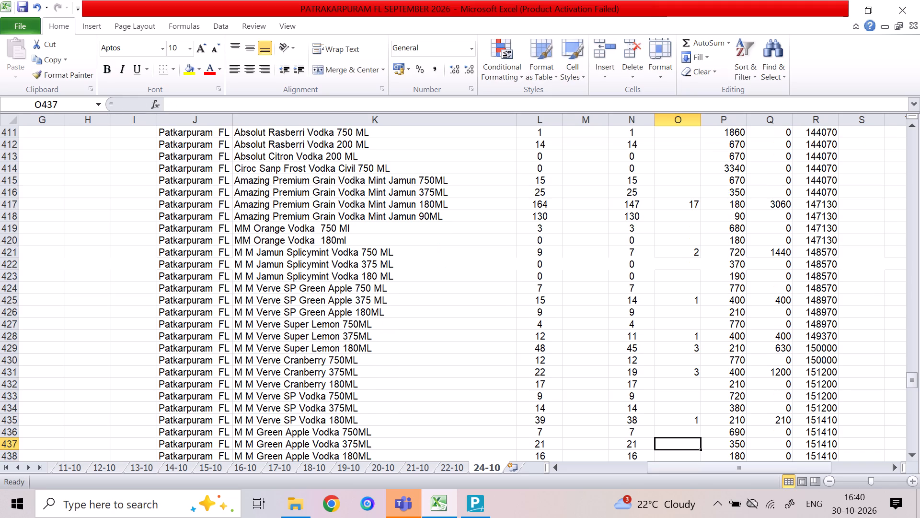
key(3)
key(Down)
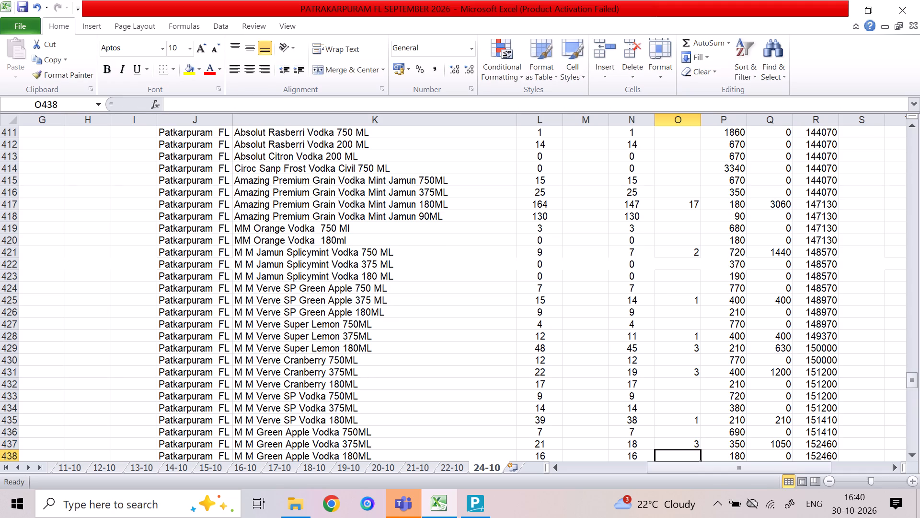
key(2)
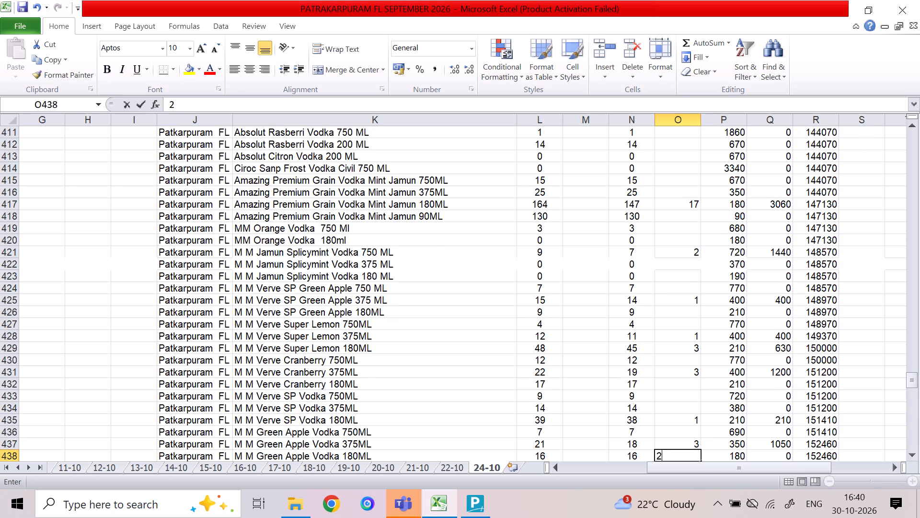
key(Down)
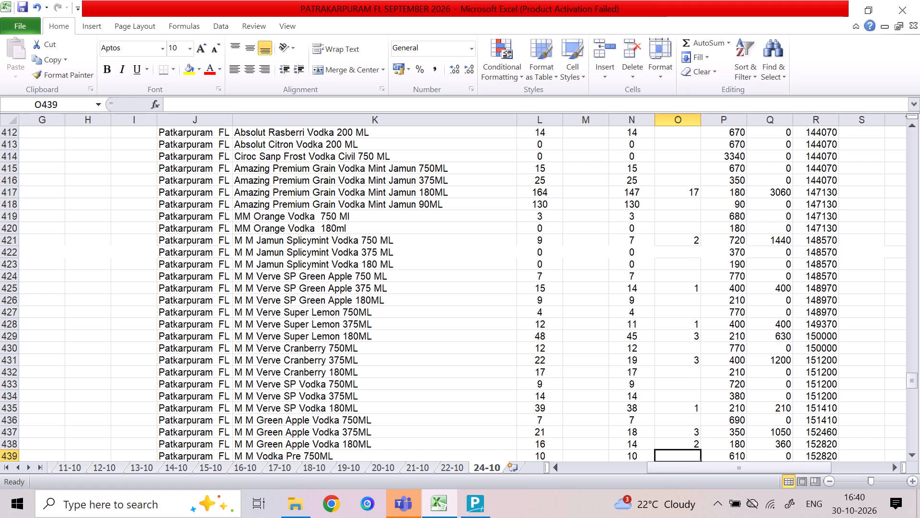
Enter M M Vodka Pre sale quantities of 1 for 375ML in row 440 and 1 for 180ML in row 441.
key(Down)
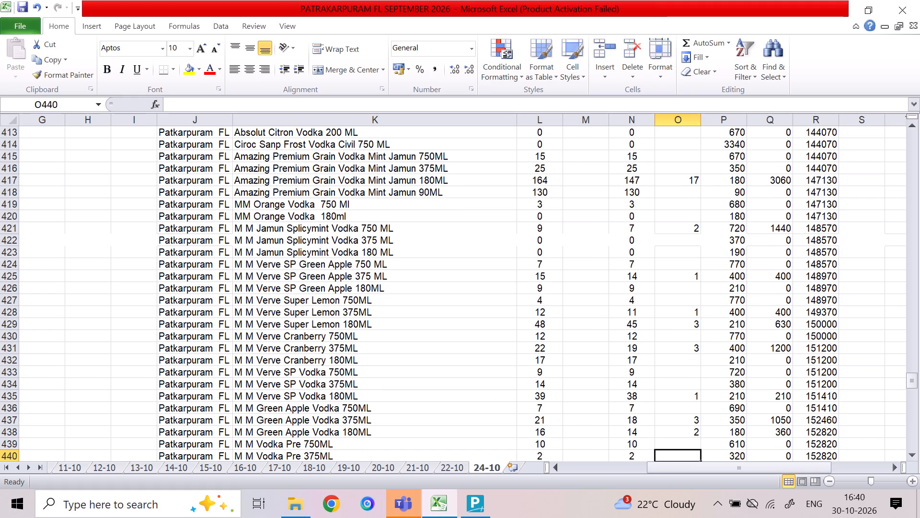
key(1)
key(Down)
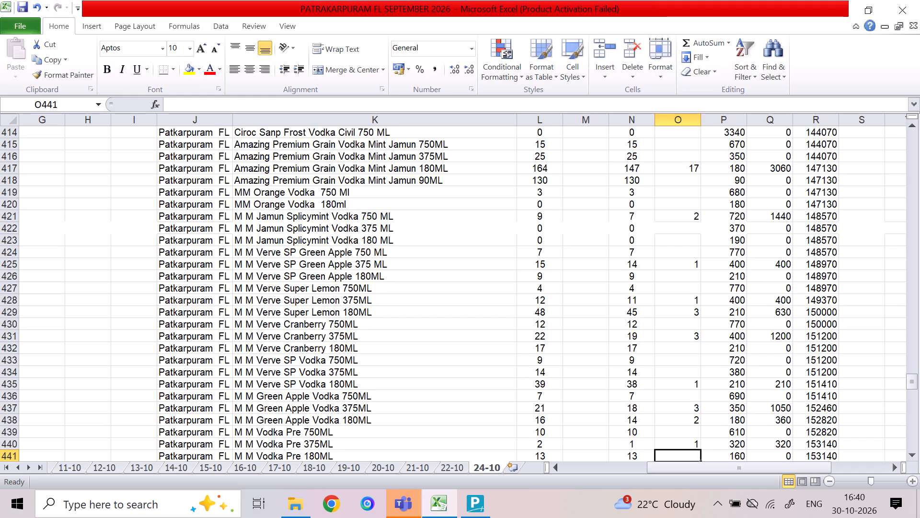
key(1)
key(Down)
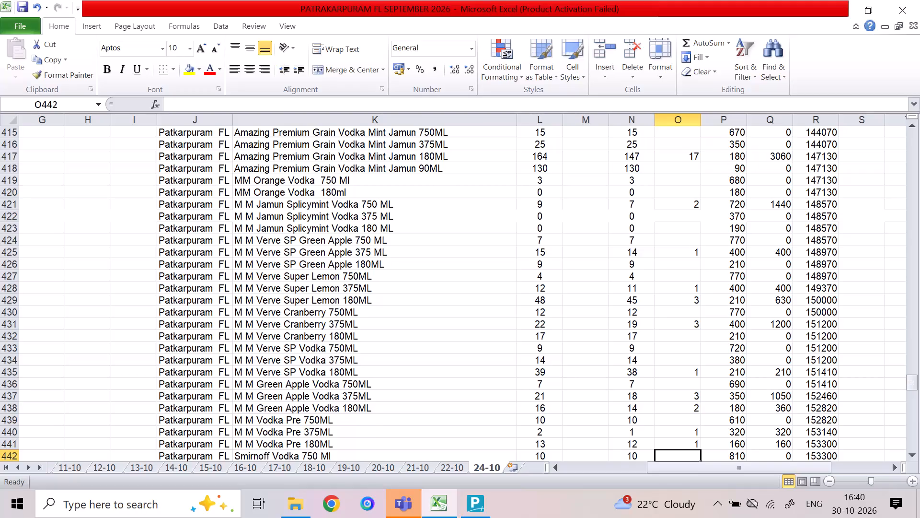
Enter a sale quantity of 5 for Smirnoff Vodka 180ML in row 444.
key(Down)
key(Up)
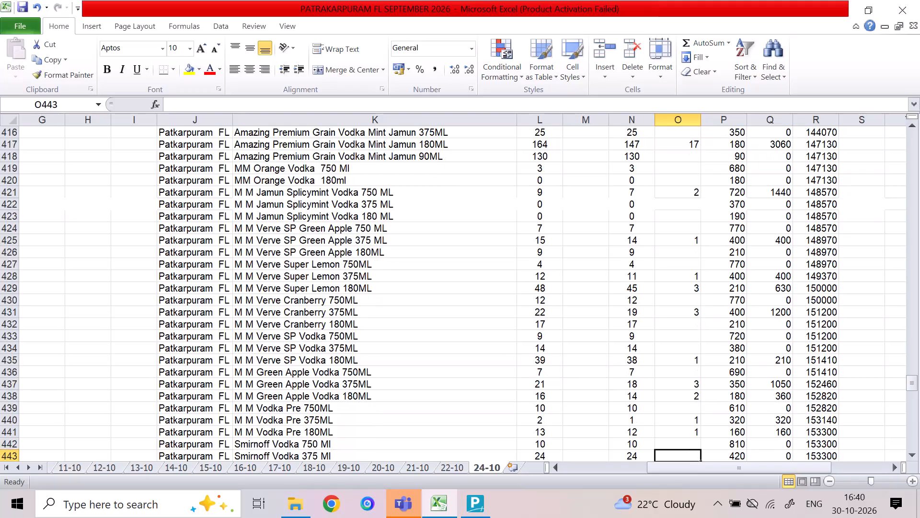
key(Down)
key(Up)
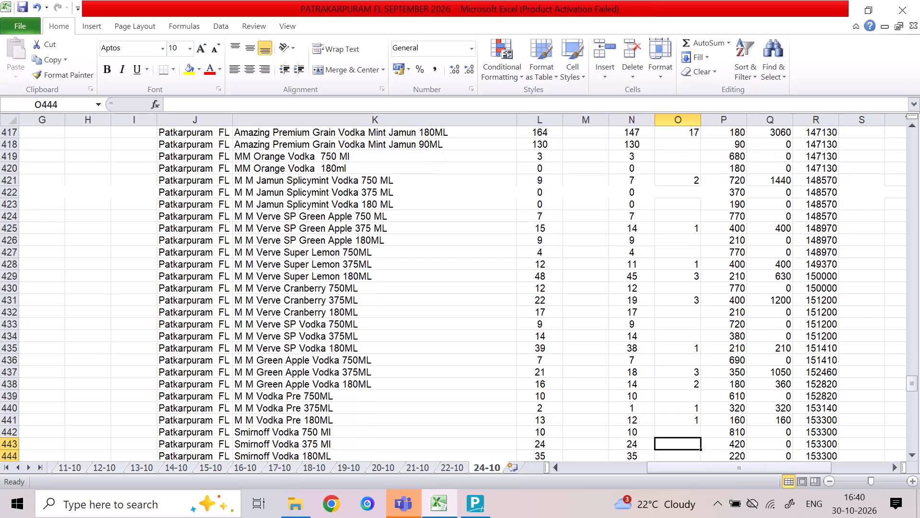
key(Down)
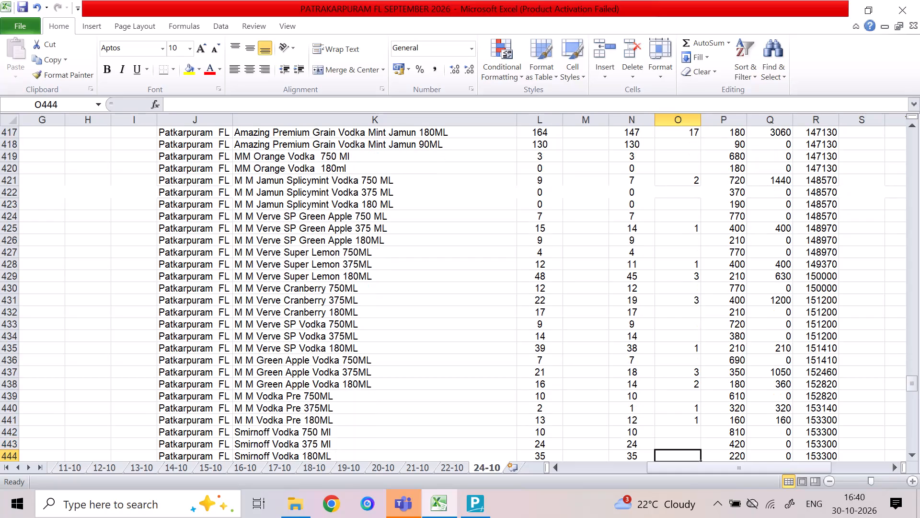
key(5)
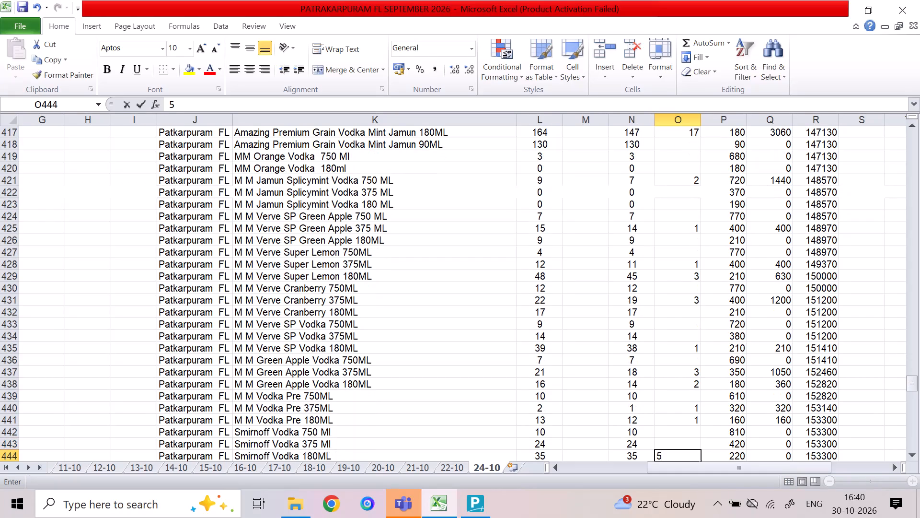
key(Down)
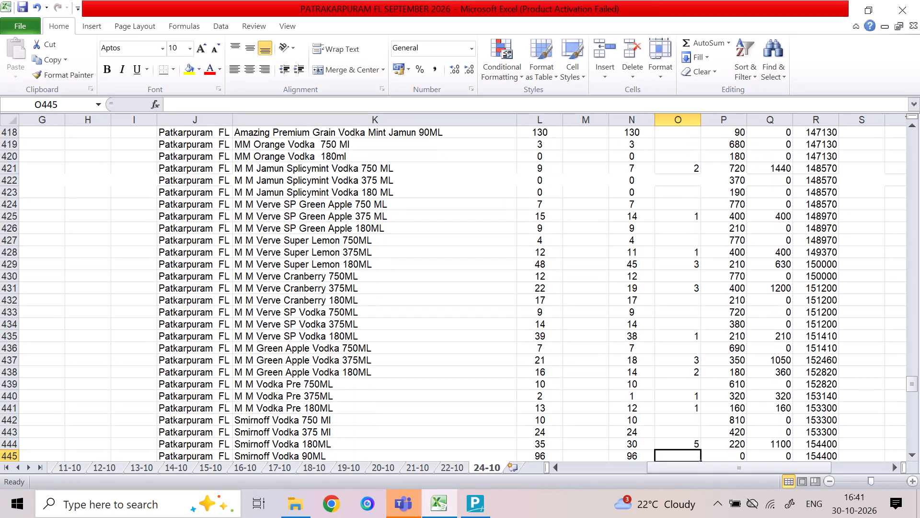
Enter Amazing Premium Vodka sale quantities of 1 for 750ML, 2 for 375ML and 17 for 180ML in rows 446 to 448.
key(Down)
key(Up)
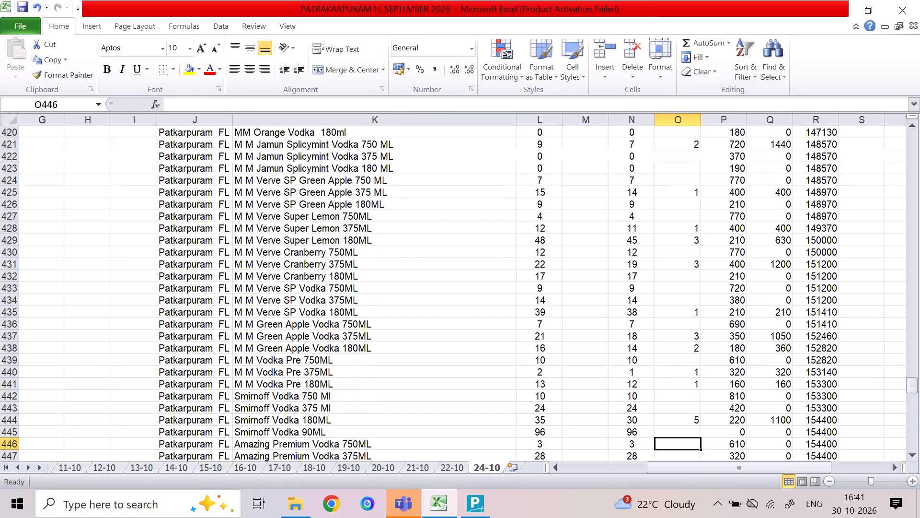
key(1)
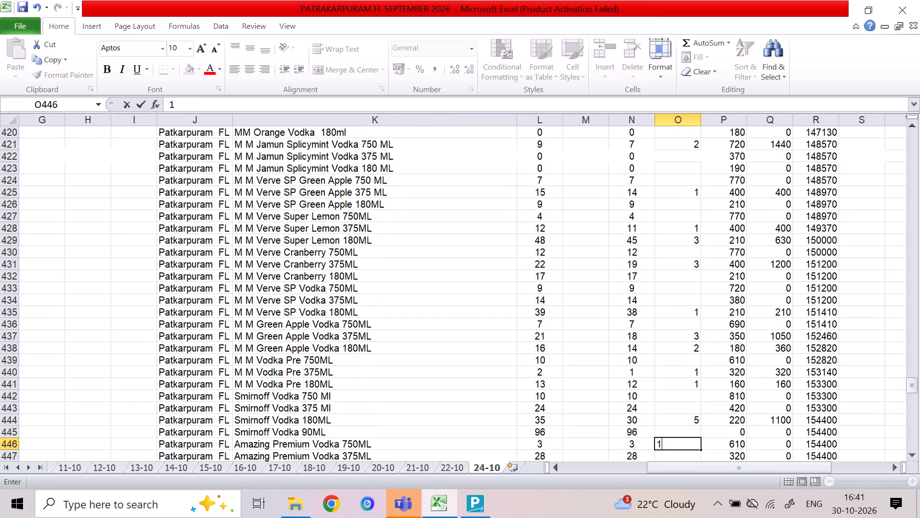
key(Down)
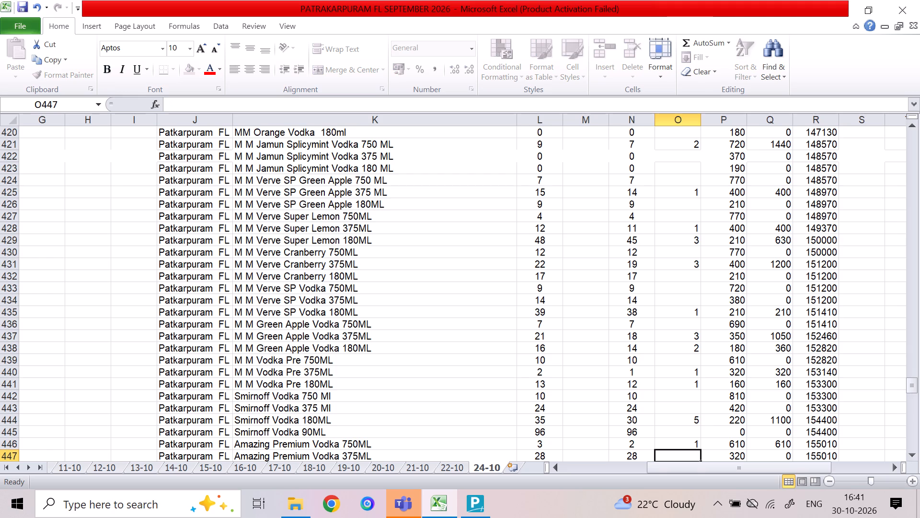
key(2)
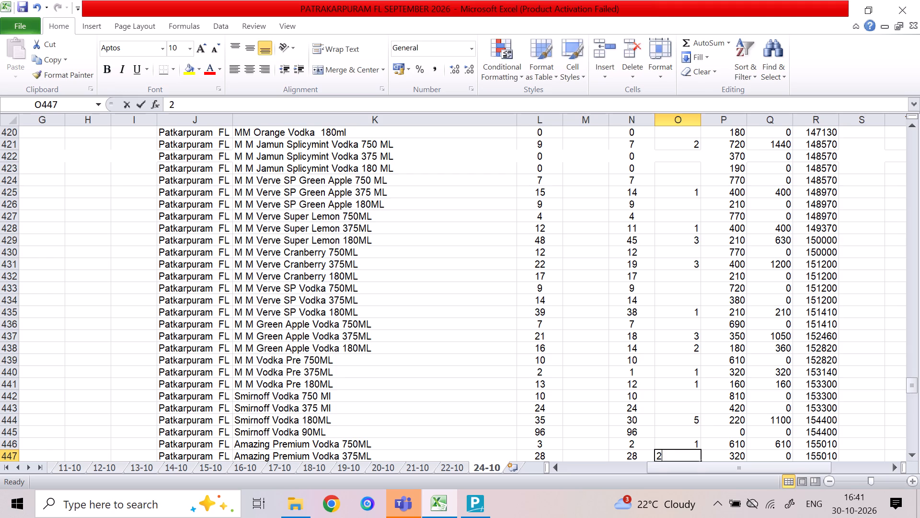
key(Down)
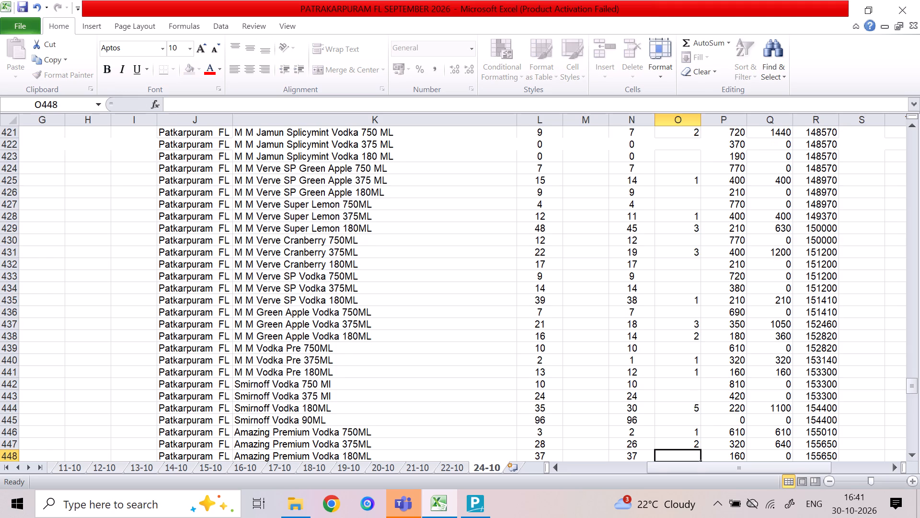
text(17)
key(Down)
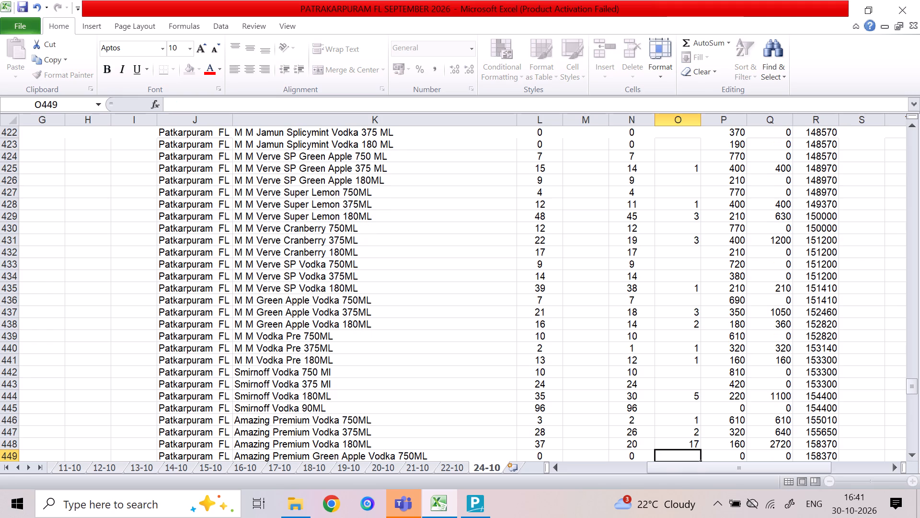
Enter a sale quantity of 1 for Rangeela Contemporary Indian Whisky 180 Ml in row 459.
key(Down)
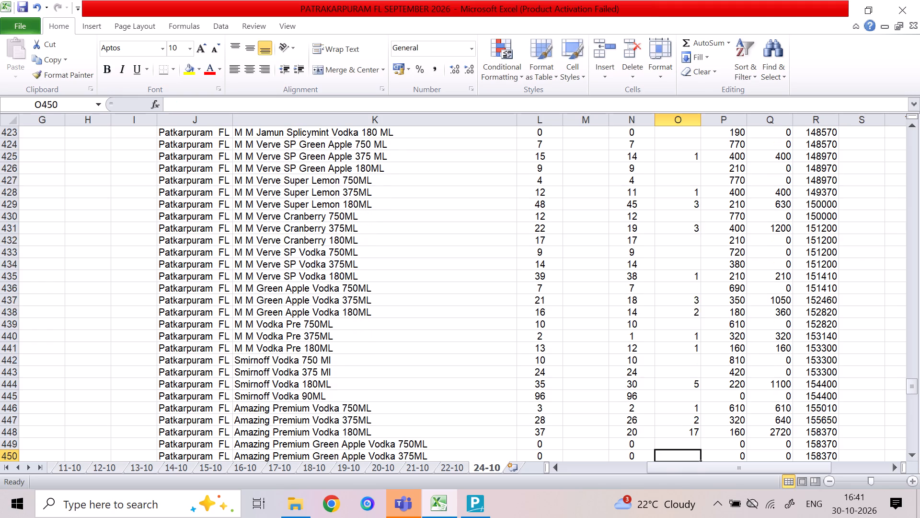
key(Down)
key(Down)
key(Down)
key(Down)
key(Down)
key(Down)
key(Down)
key(Down)
key(Down)
key(Down)
key(Down)
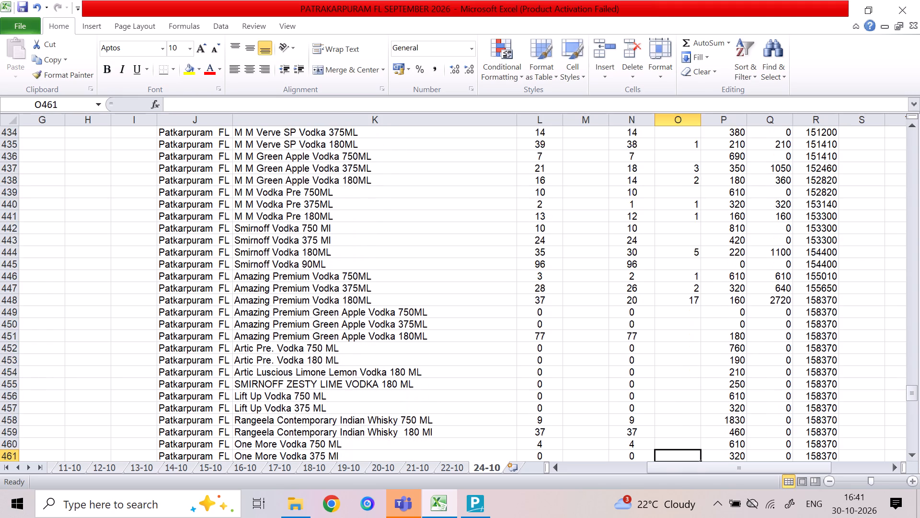
key(Down)
key(Up)
key(Up)
key(Up)
key(1)
key(Down)
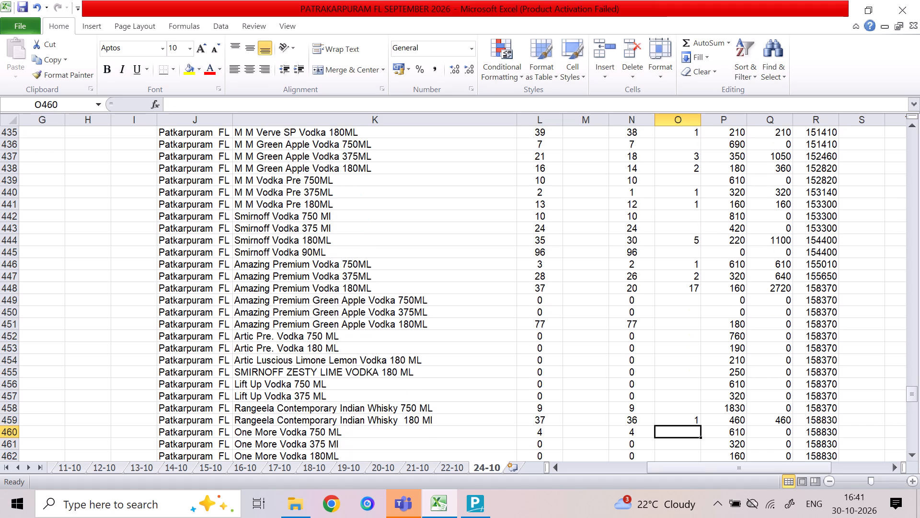
Enter a sale quantity of 3 for BORA BORA PREMIUM VODKA 180ML in row 464.
key(Down)
key(Down)
key(Down)
key(Down)
key(Down)
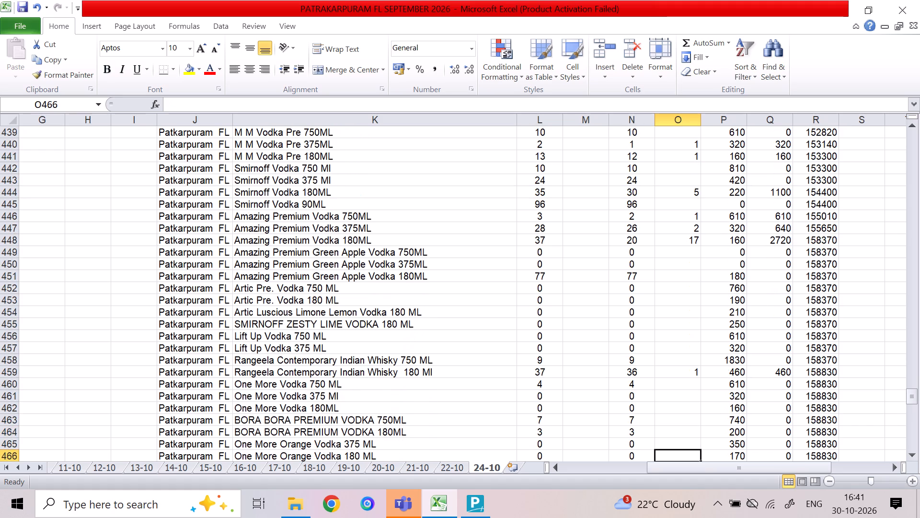
key(Up)
key(Up)
key(3)
key(Up)
key(Down)
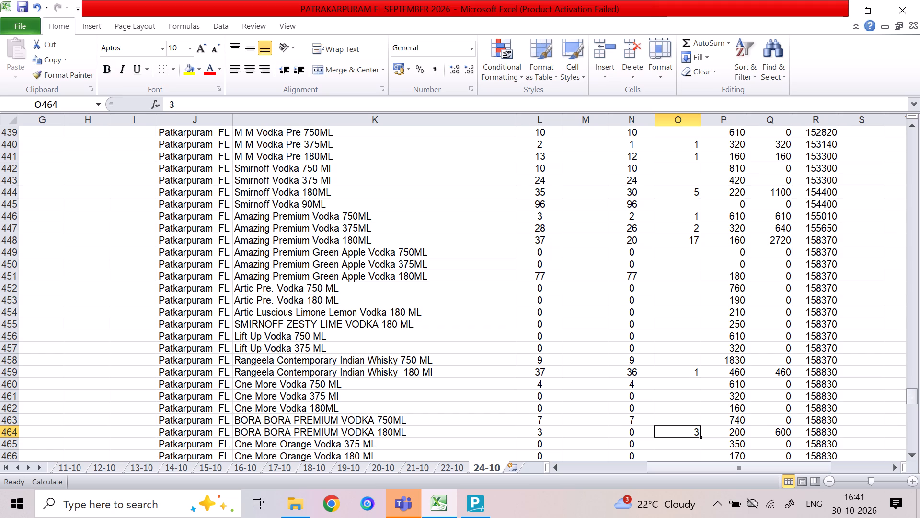
key(Down)
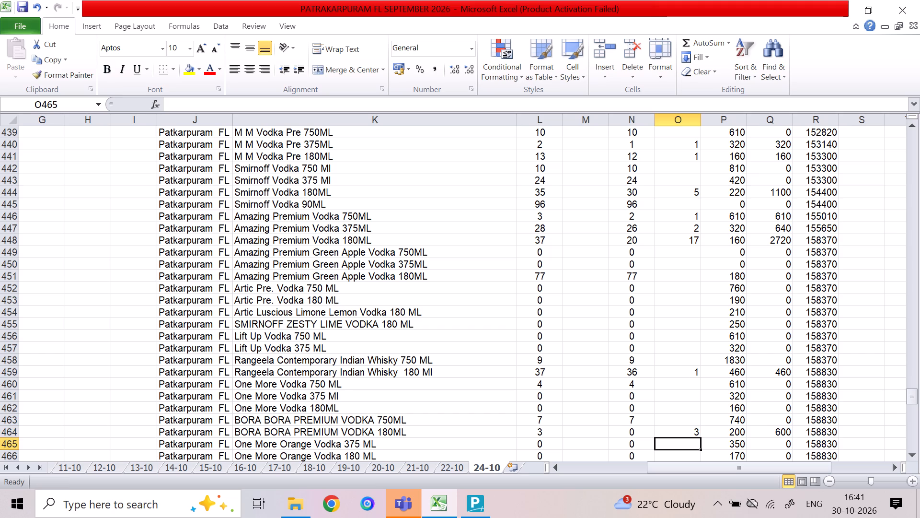
Enter a sale quantity of 8 for Red Russian Jamun Smooth Flavour Vodka 180ML Tetra in row 471.
key(Down)
key(Down)
key(Down)
key(Up)
key(Up)
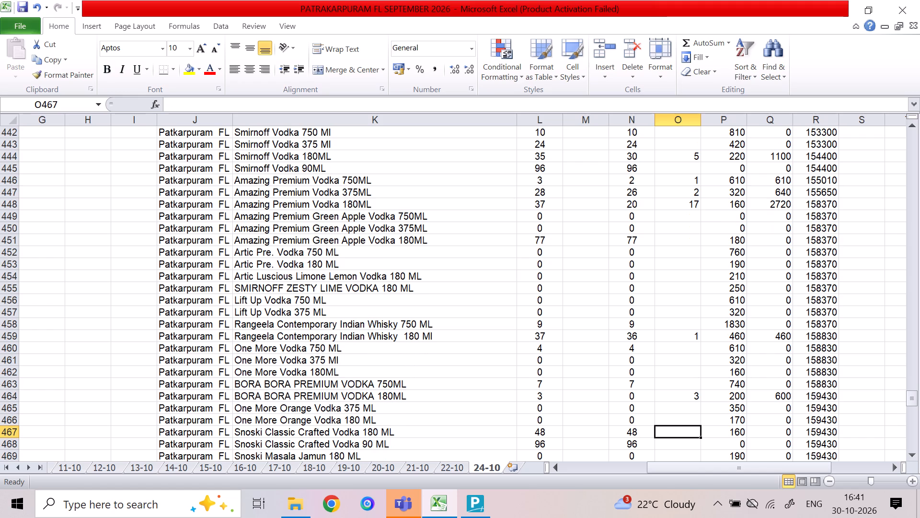
key(Down)
key(Down)
key(Down)
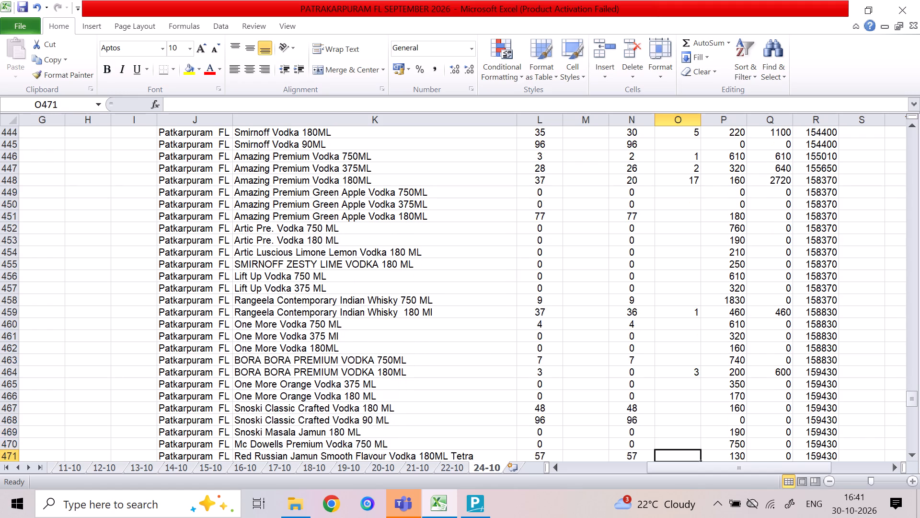
key(Down)
key(Up)
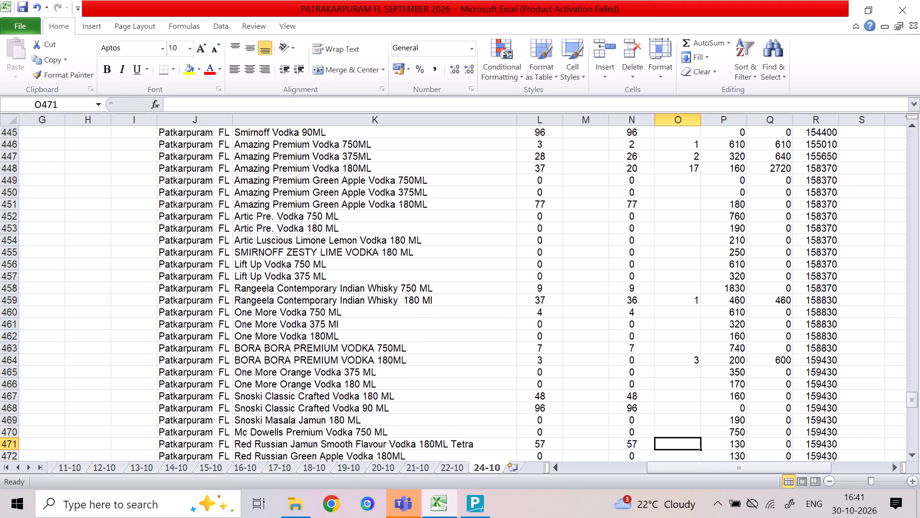
key(8)
key(Down)
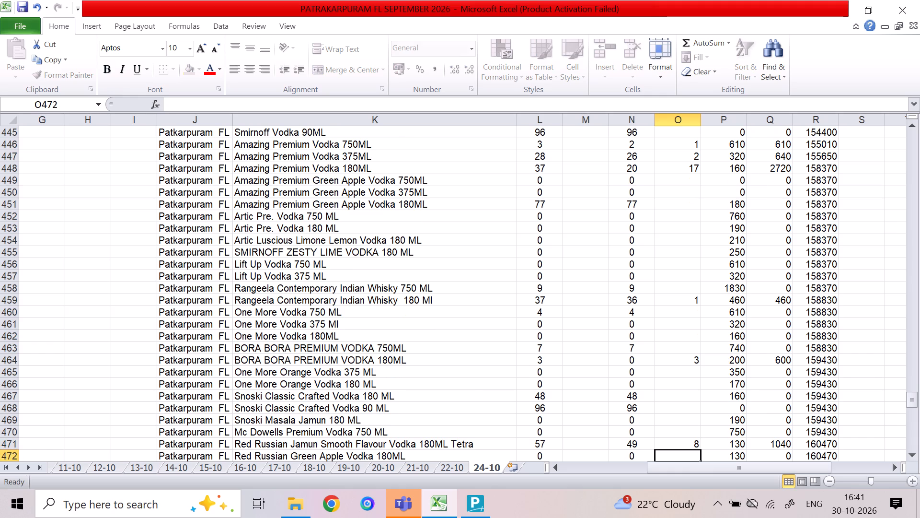
Enter a sale quantity of 6 for IGL Bunty Green Apple Vodka 180ML in row 475.
key(Down)
key(Down)
key(Down)
key(Down)
key(Down)
key(Up)
key(Up)
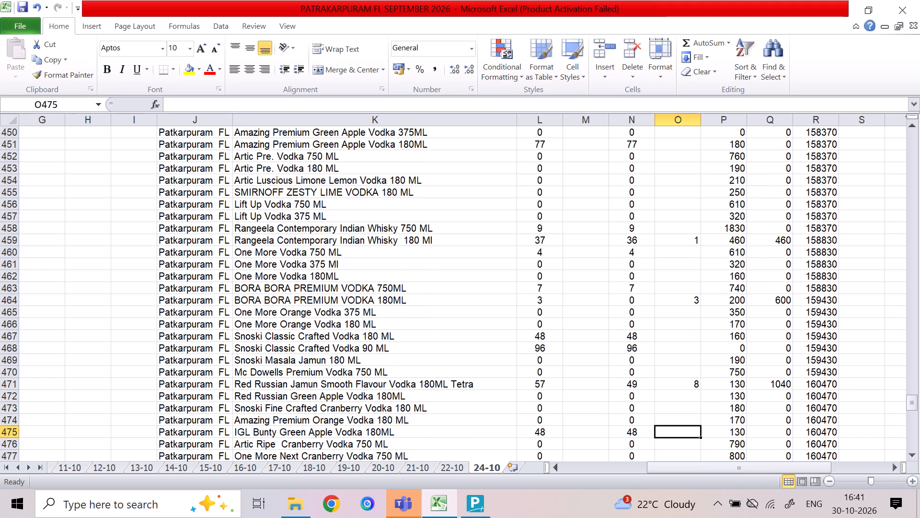
key(6)
key(Down)
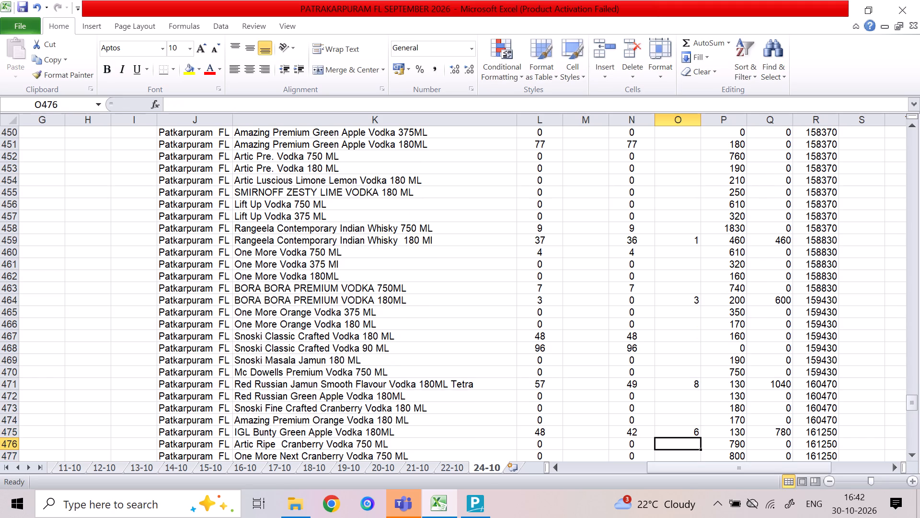
Enter a sale quantity of 6 for Talli Tales Cosmopolitan Cranberry 275 ML in row 505.
key(Down)
key(Down)
key(Down)
key(Down)
key(Down)
key(Down)
key(Down)
key(Down)
key(Down)
key(Down)
key(Down)
key(Down)
key(Down)
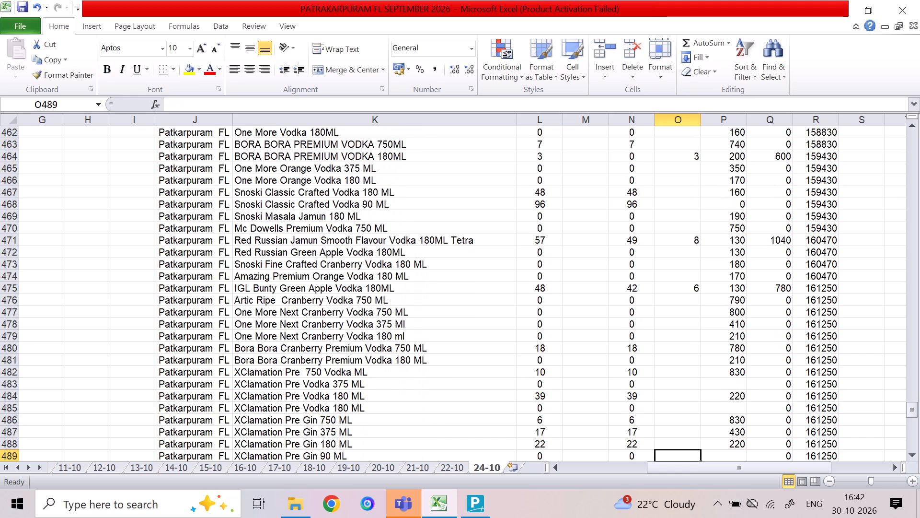
key(Down)
key(Down)
key(Down)
key(Down)
key(Down)
key(Down)
key(Down)
key(Down)
key(Down)
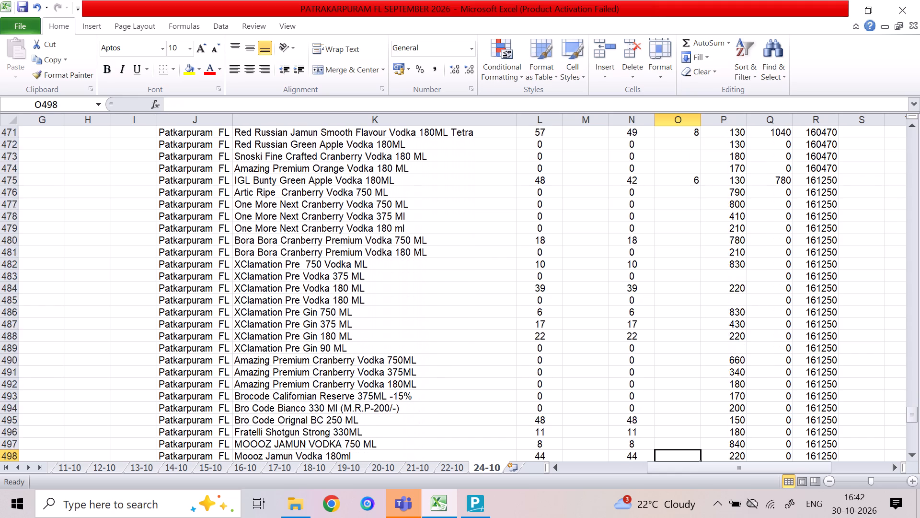
key(Down)
key(Down)
key(Down)
key(Down)
key(Down)
key(Down)
key(Down)
key(Down)
key(Down)
key(Down)
key(Up)
key(Up)
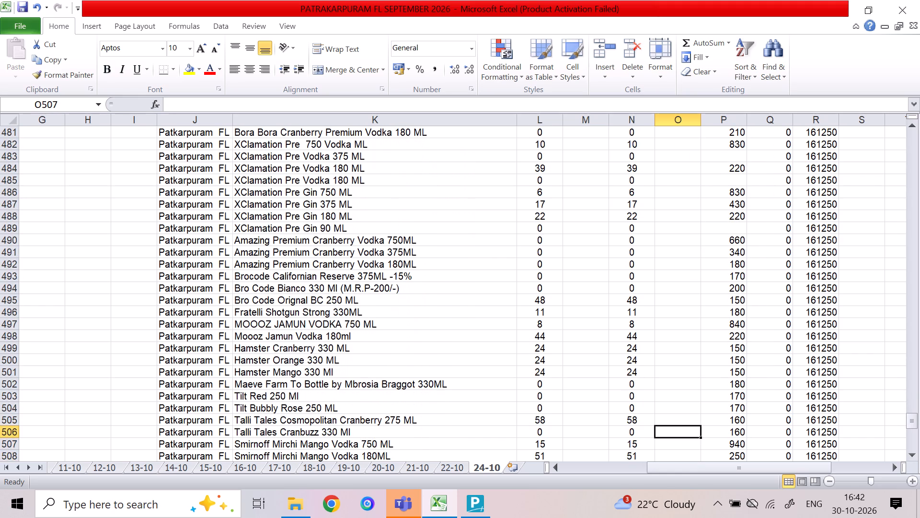
key(Up)
key(6)
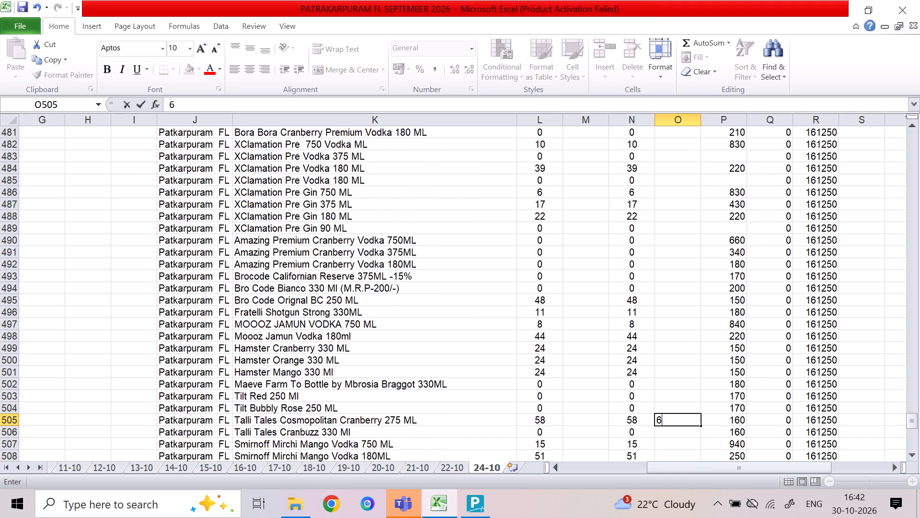
key(Down)
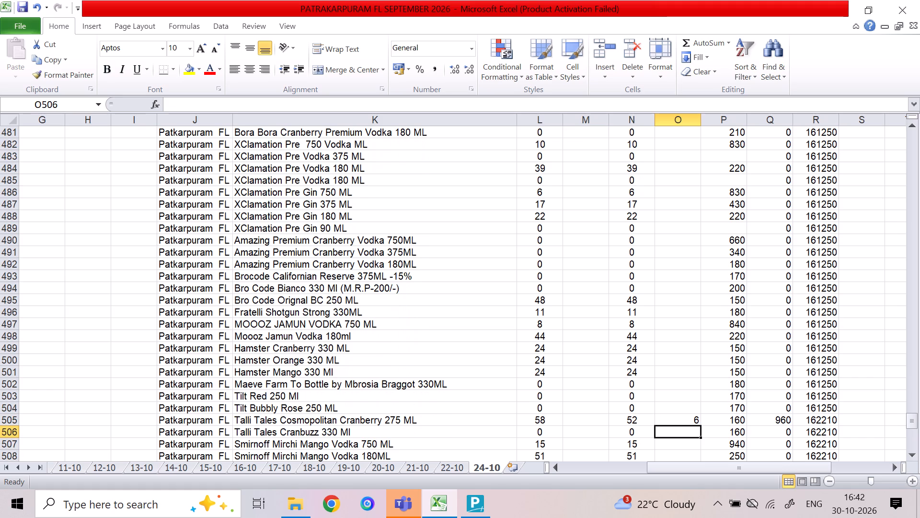
Enter a sale quantity of 1 for Smirnoff Mirchi Mango Vodka 180ML in row 508.
key(Down)
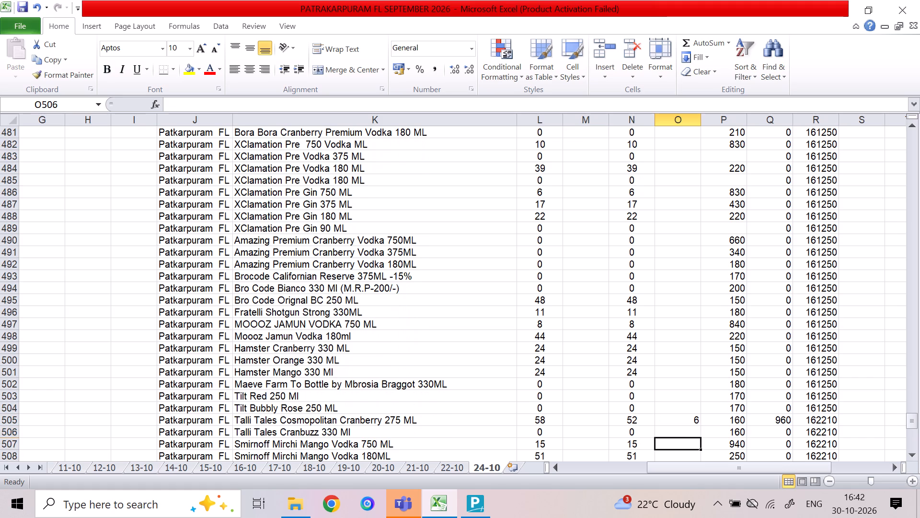
key(Down)
key(1)
key(Down)
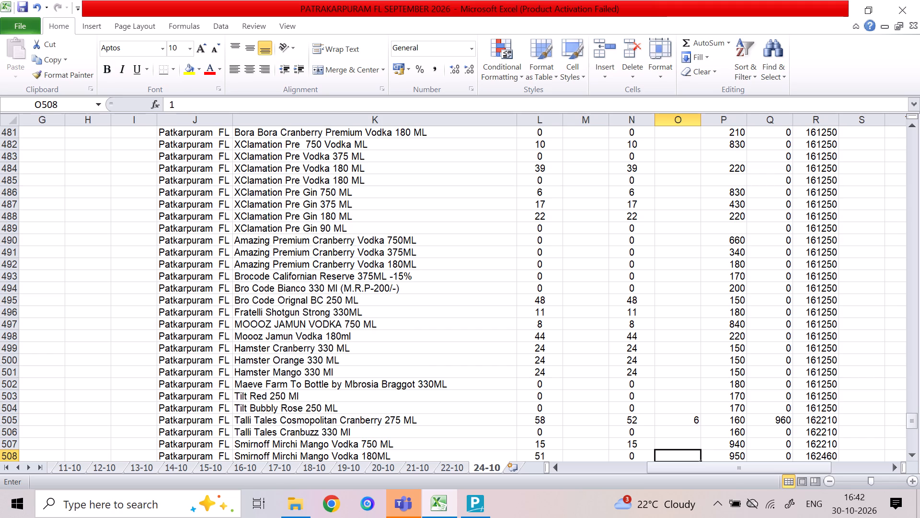
Enter sale quantities of 1, 3 and 14 for Smirnoff Minty Jamun Vodka 750ML, 375 ML and 180ML in rows 510 to 512.
key(Down)
key(Down)
key(Down)
key(Up)
key(Up)
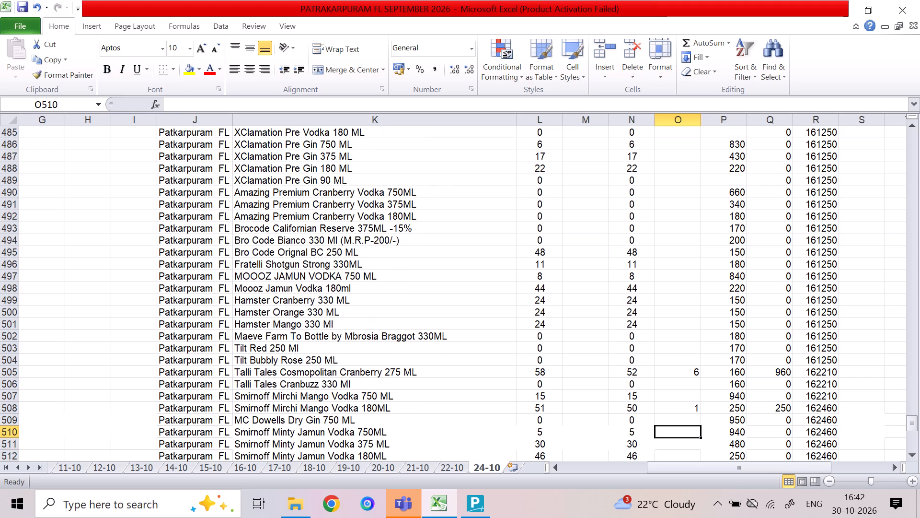
key(1)
key(Down)
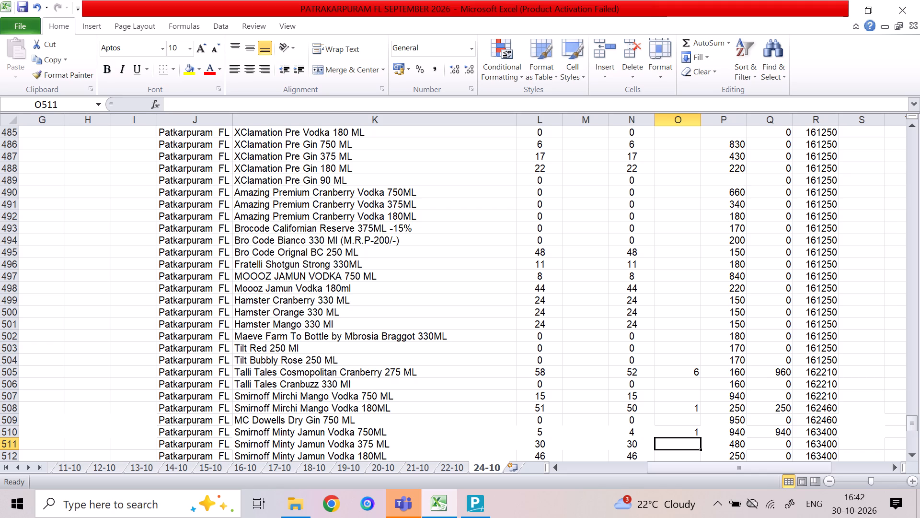
key(3)
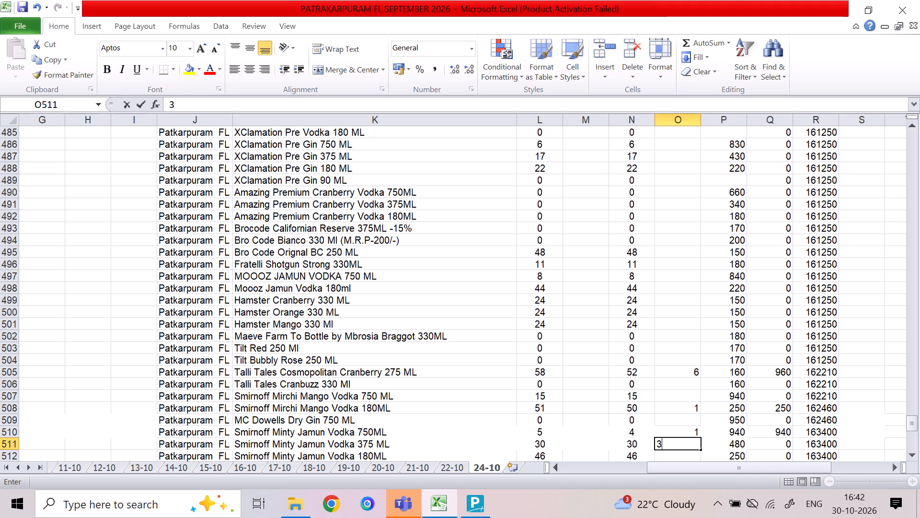
key(Down)
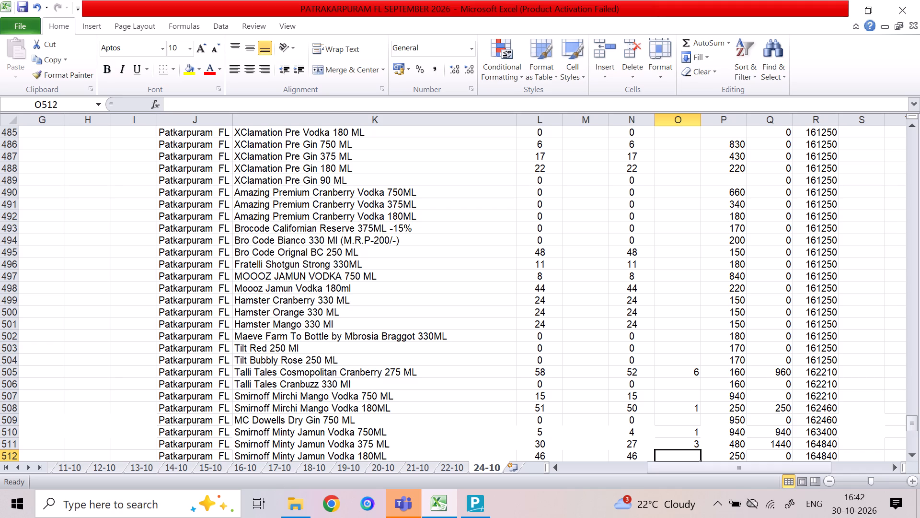
text(14)
key(Down)
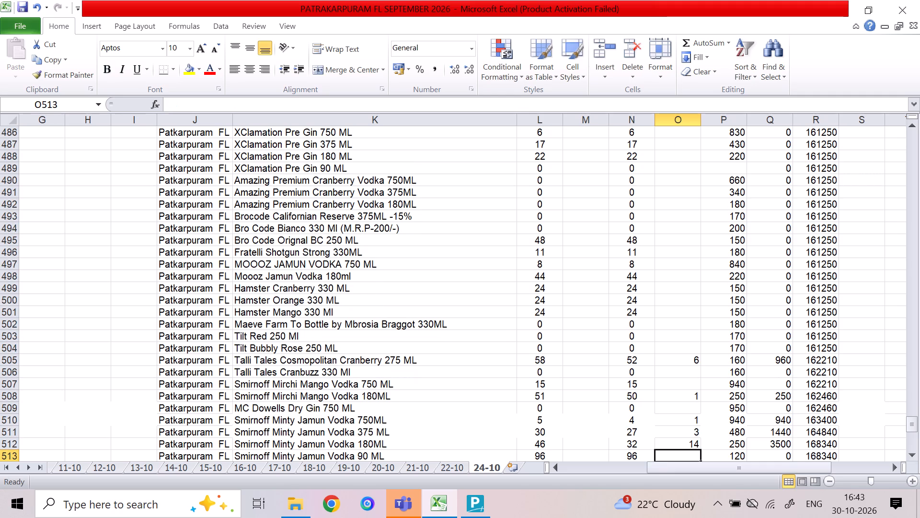
Go past the remaining items to the blank rows below the stock totals and save the workbook.
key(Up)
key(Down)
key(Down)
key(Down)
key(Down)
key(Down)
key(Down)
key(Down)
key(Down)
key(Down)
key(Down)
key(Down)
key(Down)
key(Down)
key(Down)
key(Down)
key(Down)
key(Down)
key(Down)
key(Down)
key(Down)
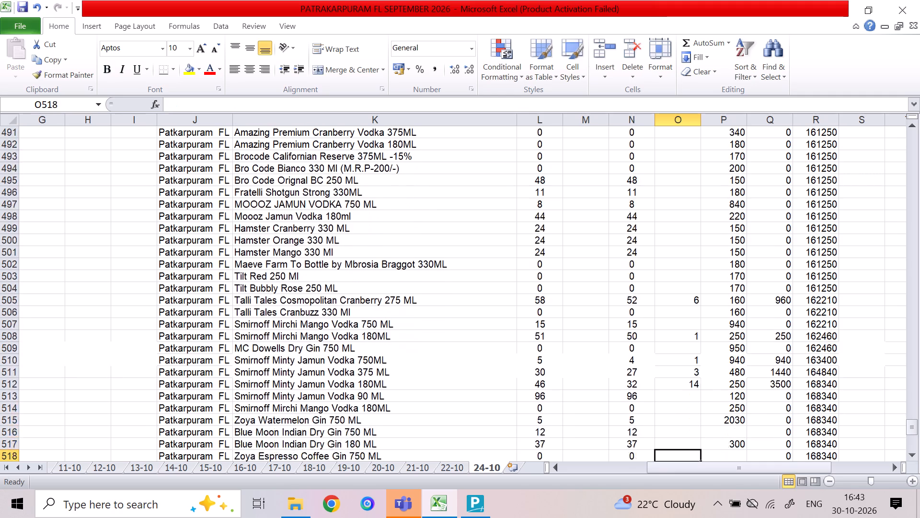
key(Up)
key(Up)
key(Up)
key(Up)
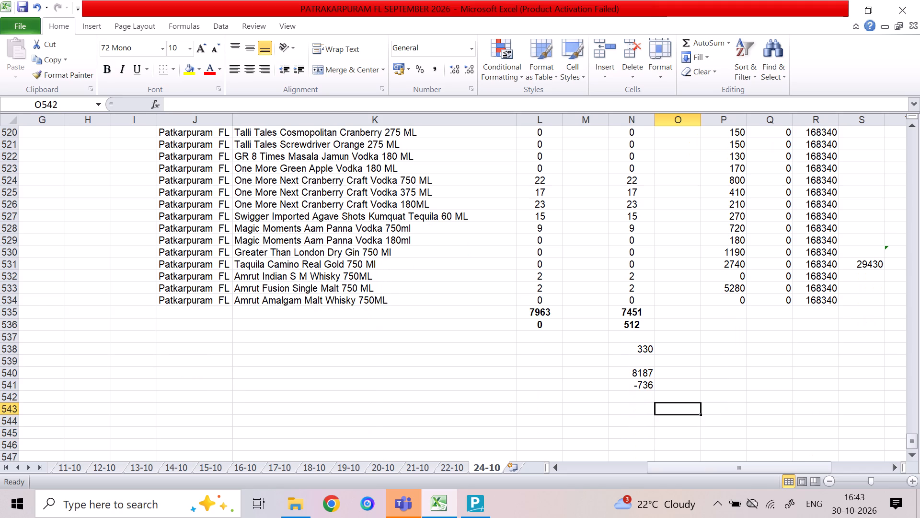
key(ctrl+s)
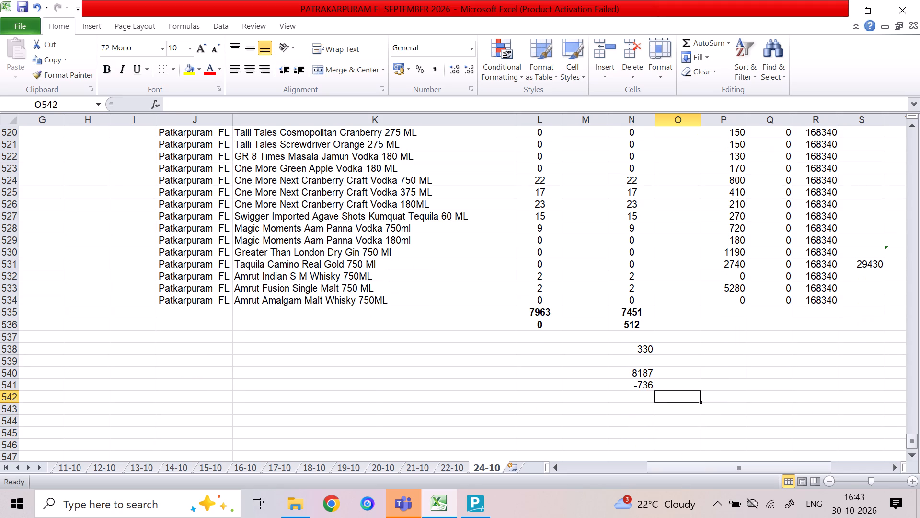
Add 130160 and 37920 with a formula in cell Q538, below the sale amount column.
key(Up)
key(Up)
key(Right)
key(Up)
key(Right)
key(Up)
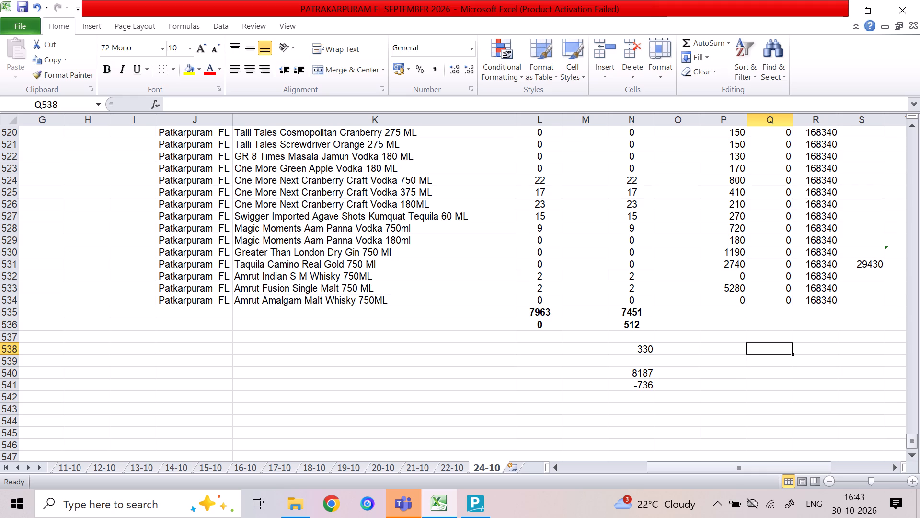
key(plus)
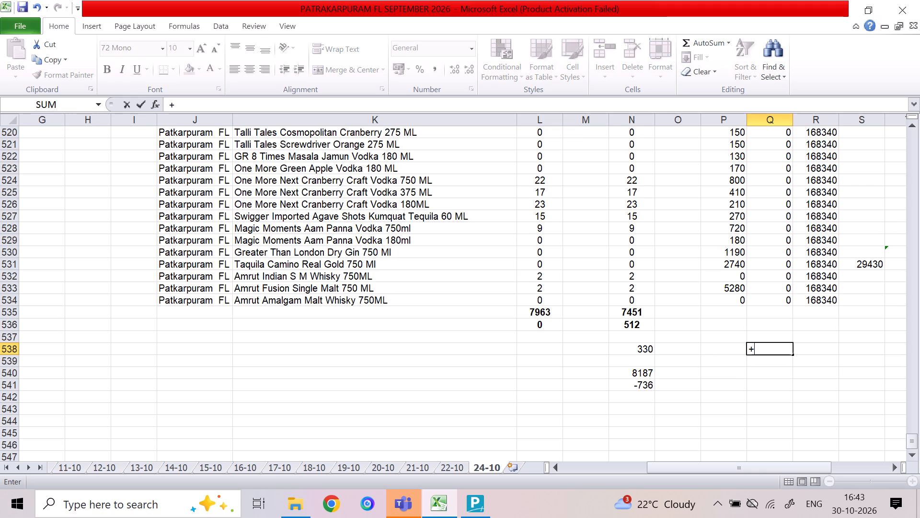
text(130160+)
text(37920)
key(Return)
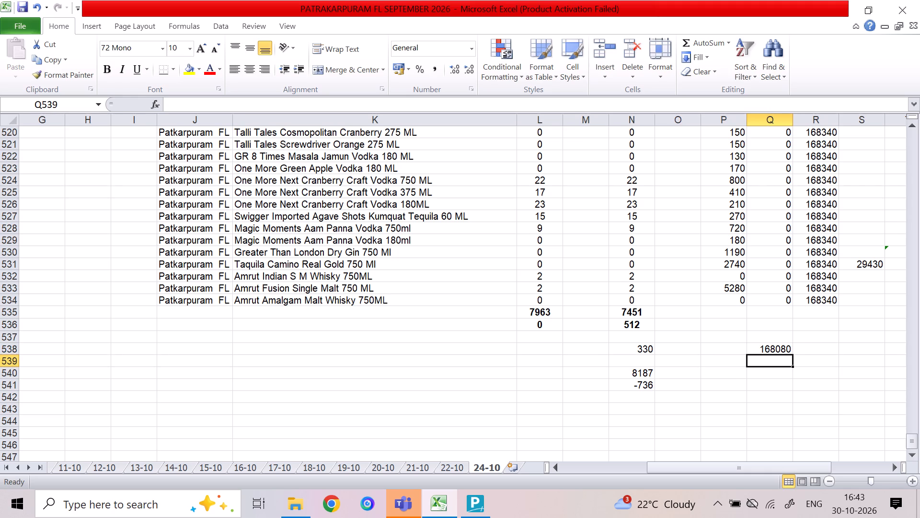